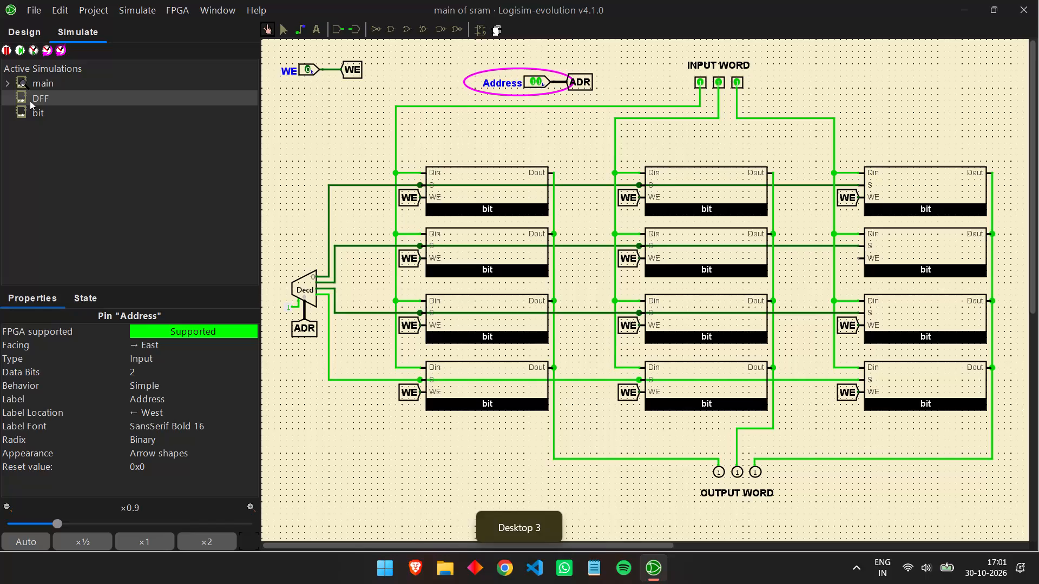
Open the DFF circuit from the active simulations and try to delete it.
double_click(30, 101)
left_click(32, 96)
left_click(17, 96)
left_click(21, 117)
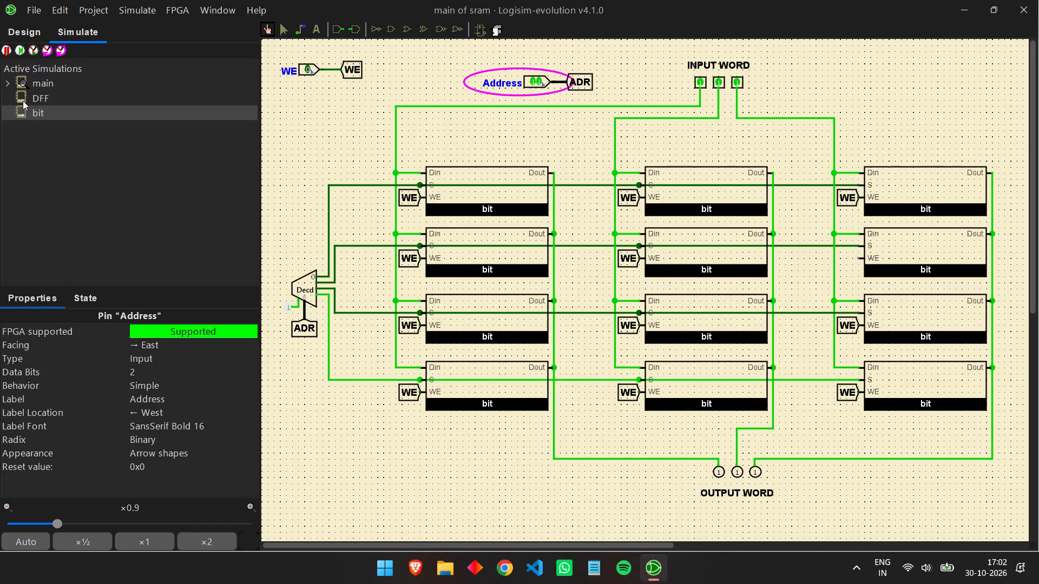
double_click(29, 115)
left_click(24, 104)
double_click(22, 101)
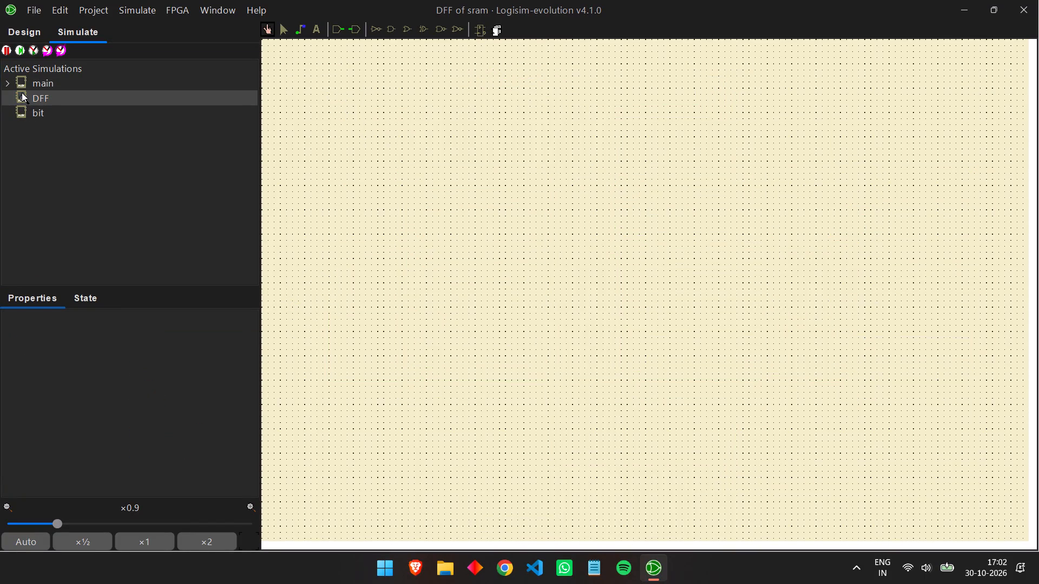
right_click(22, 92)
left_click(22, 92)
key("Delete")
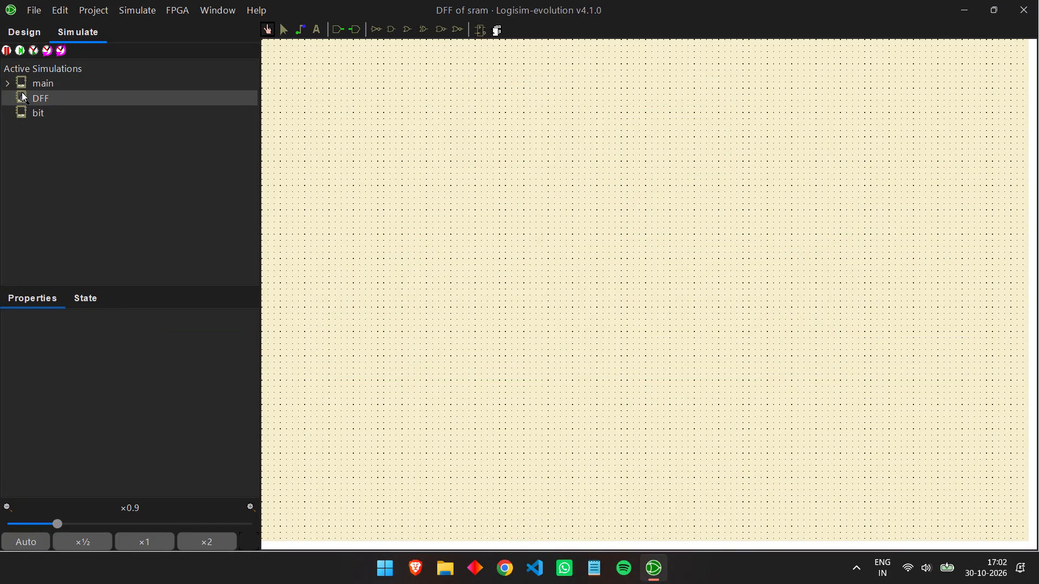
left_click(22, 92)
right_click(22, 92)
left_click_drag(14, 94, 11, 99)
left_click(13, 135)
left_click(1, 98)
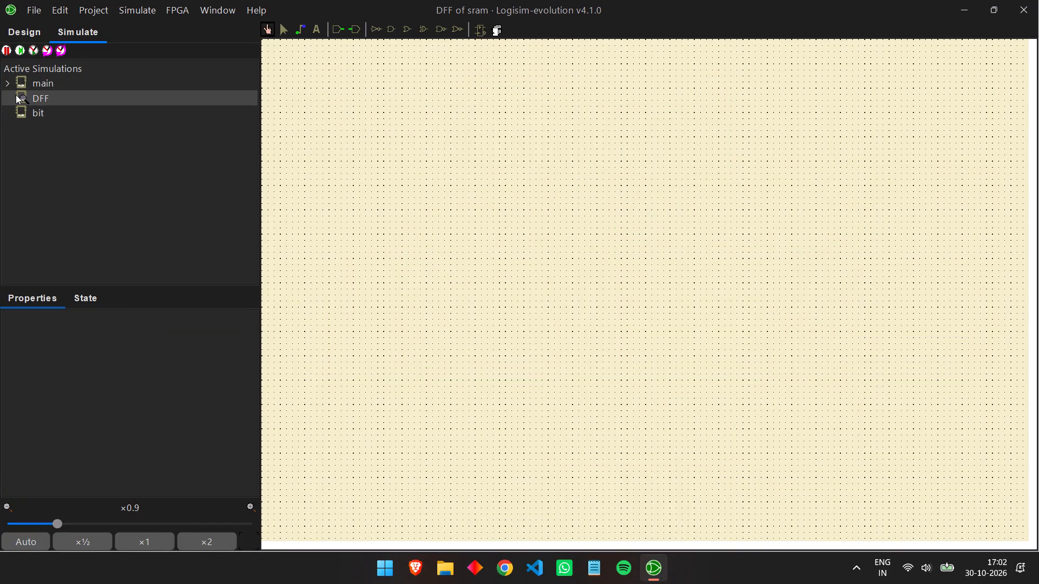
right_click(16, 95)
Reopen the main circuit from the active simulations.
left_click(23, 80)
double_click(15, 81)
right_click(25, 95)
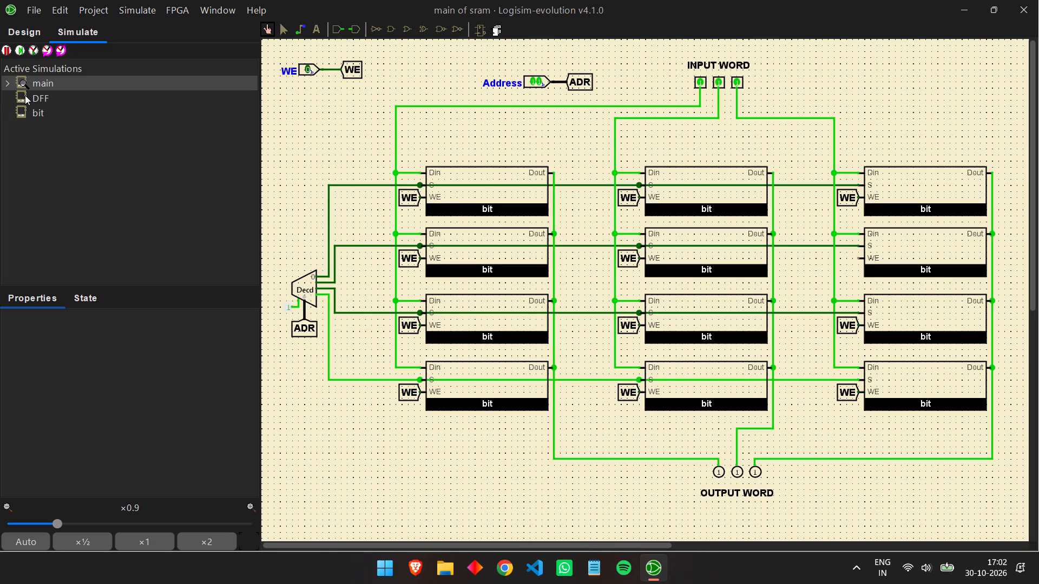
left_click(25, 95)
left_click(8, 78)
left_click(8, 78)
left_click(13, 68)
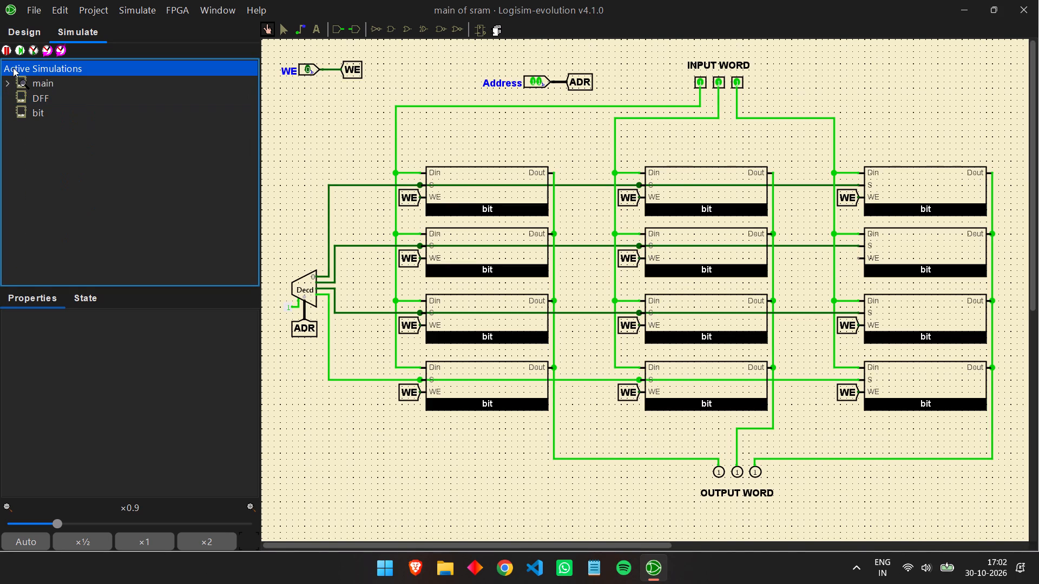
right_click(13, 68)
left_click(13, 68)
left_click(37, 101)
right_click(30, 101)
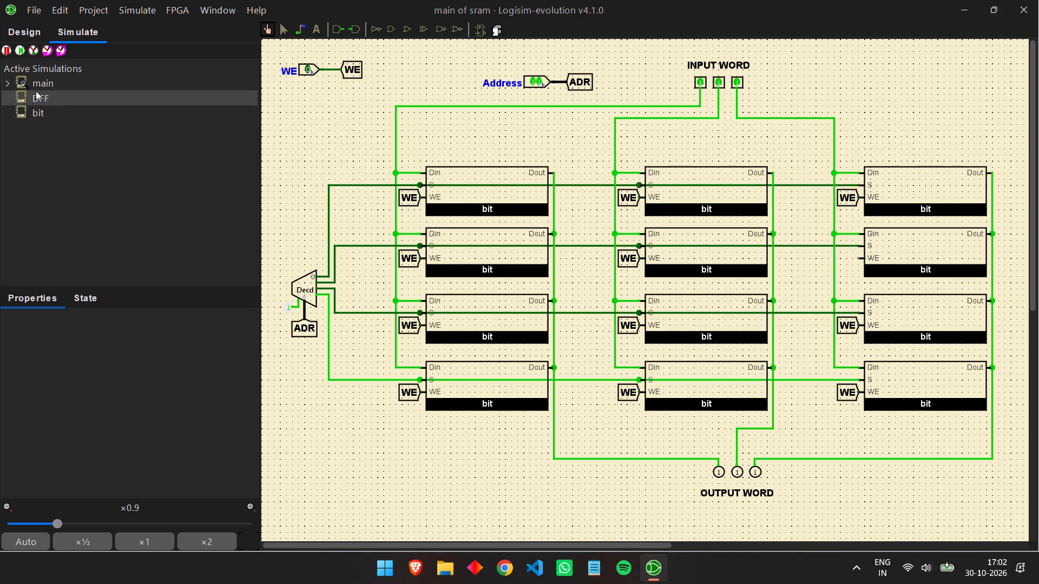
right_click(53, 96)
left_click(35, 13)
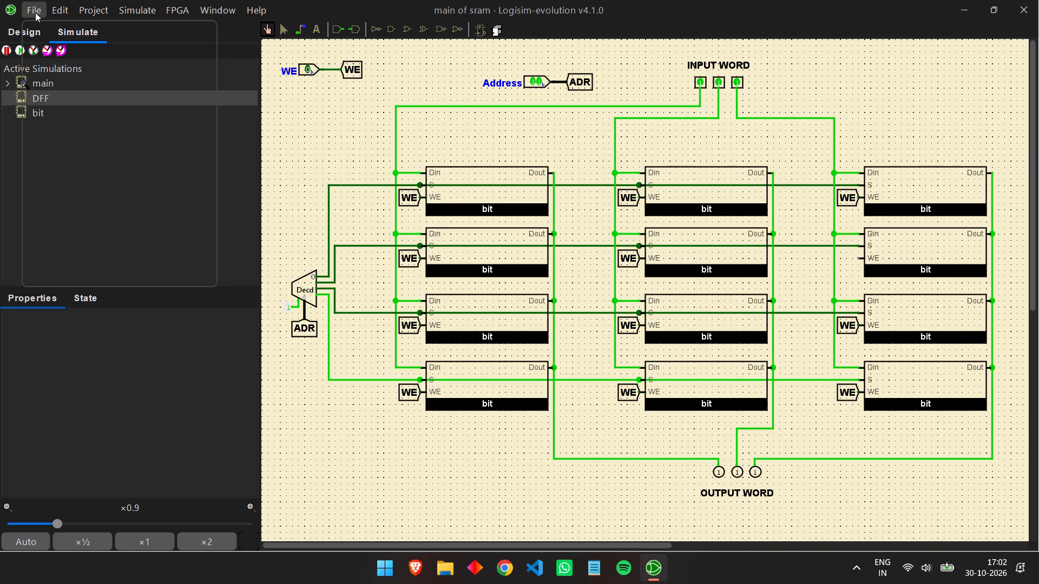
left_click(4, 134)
Switch to the desktop and open sram.circ from the COA_Lab folder in a maximized Notepad window.
left_click(1038, 583)
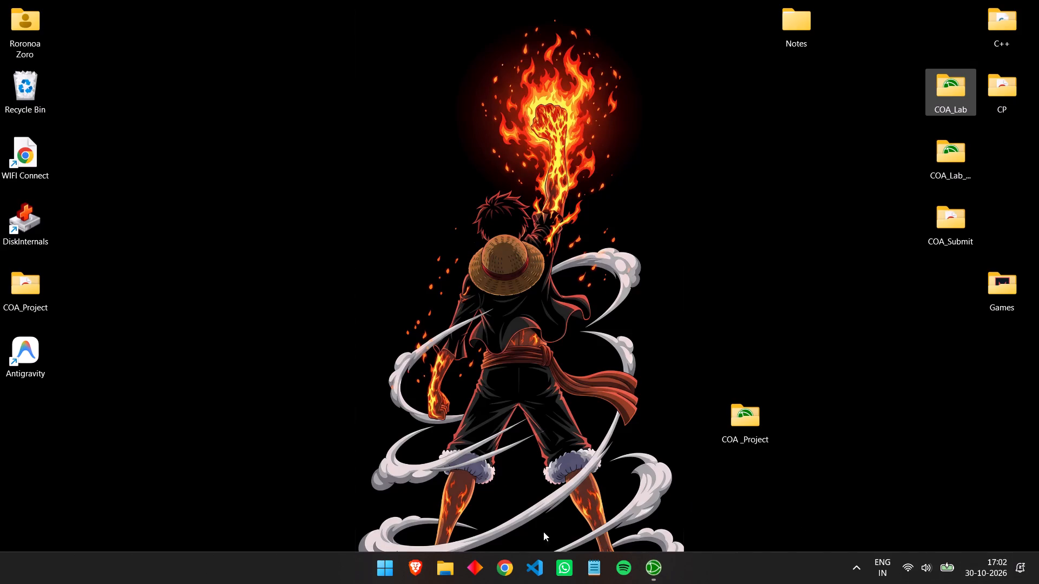
double_click(942, 96)
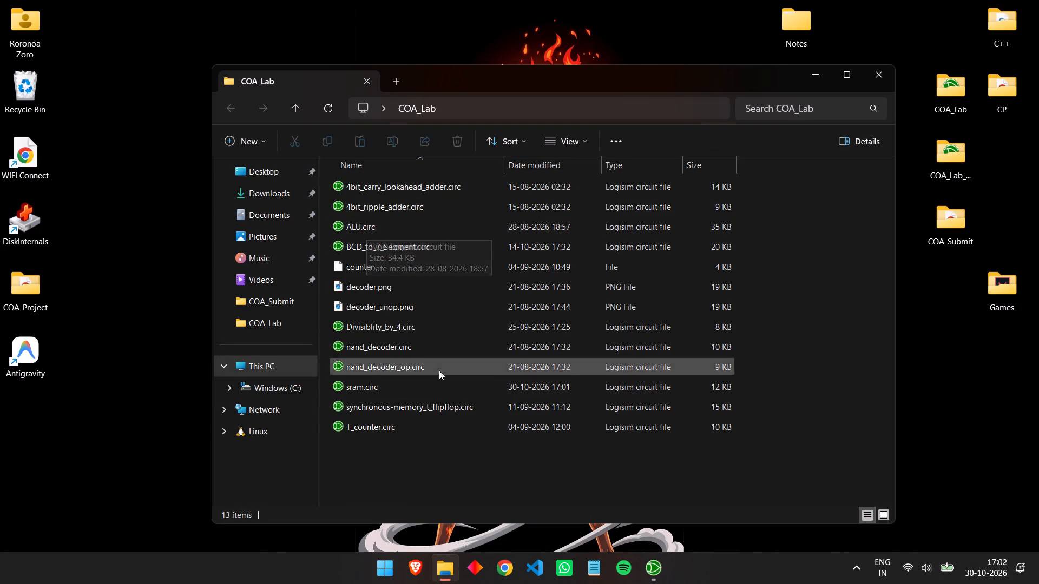
left_click(364, 388)
right_click(364, 388)
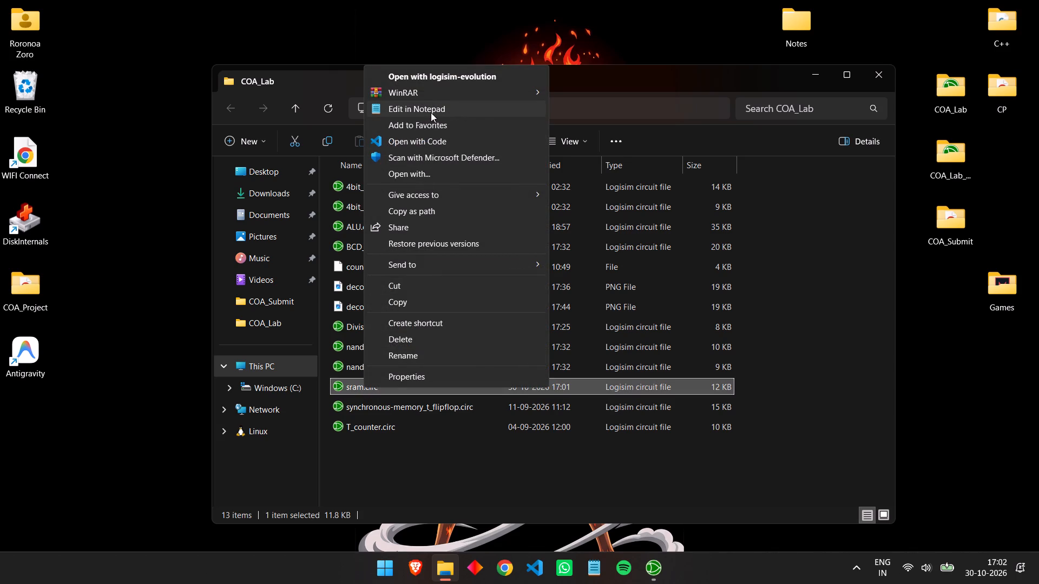
left_click(431, 111)
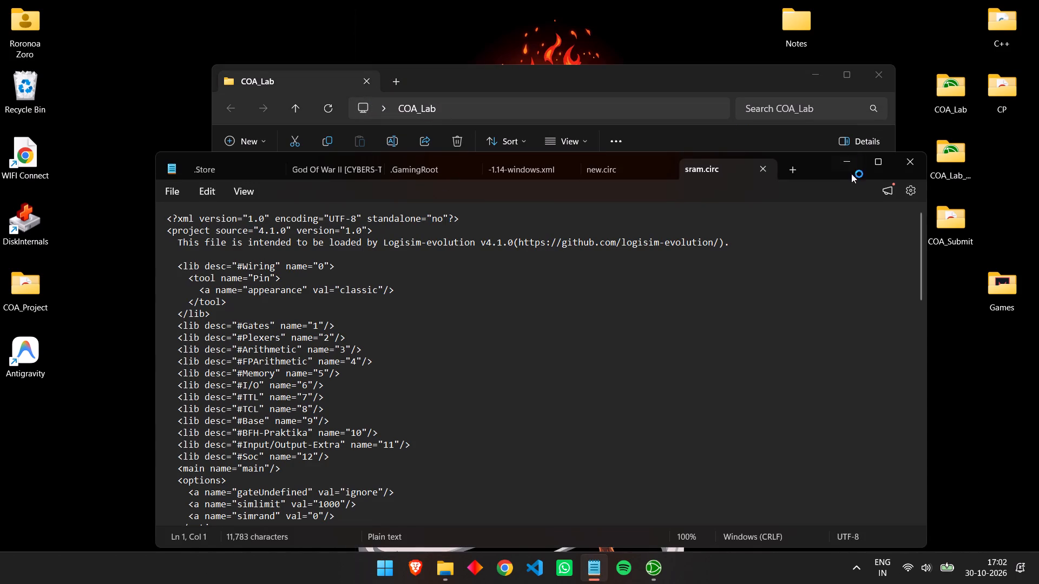
left_click(868, 167)
Search the sram.circ source text for DFF.
left_click(685, 313)
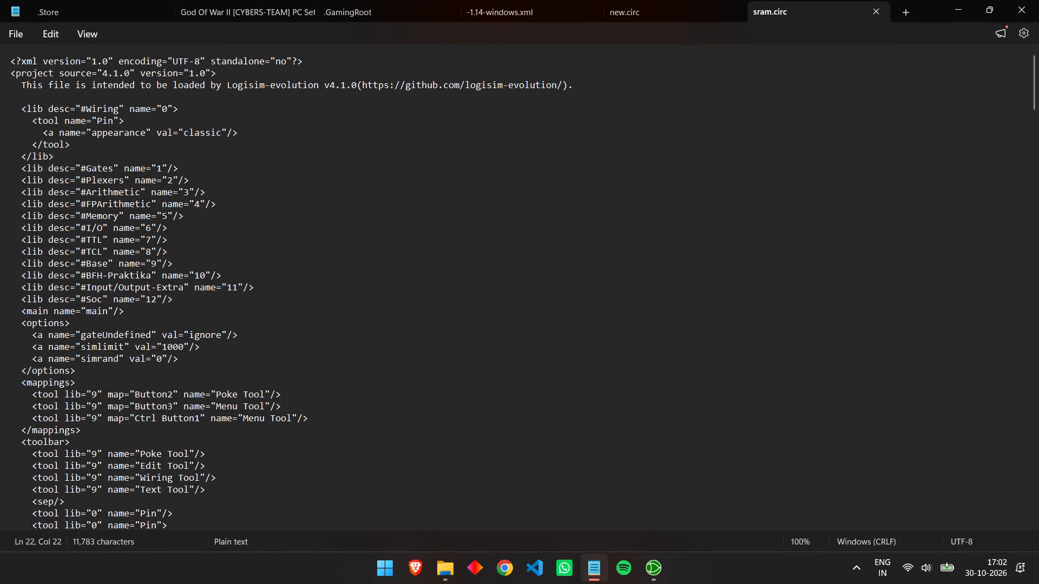
key("ctrl+f")
type("DFF")
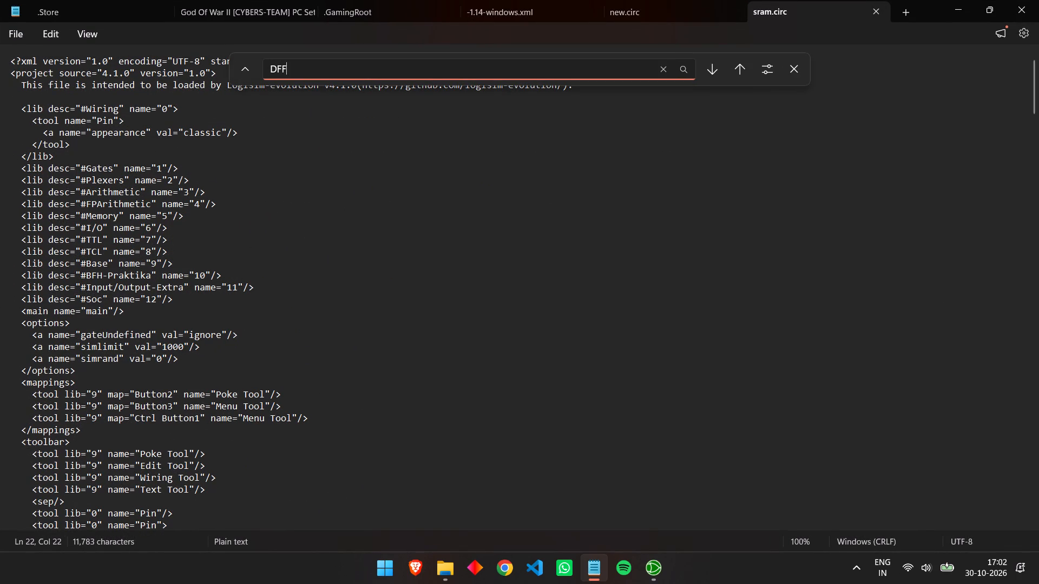
key("Return")
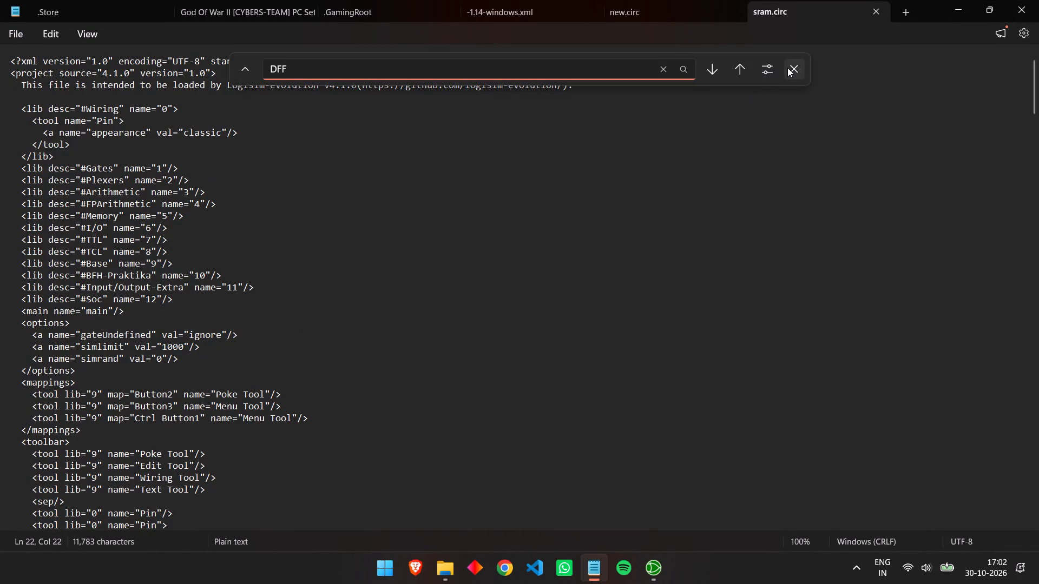
left_click(787, 68)
Examine the main circuit's definition in the sram.circ source, from its opening circuit tag through its components.
left_click(226, 123)
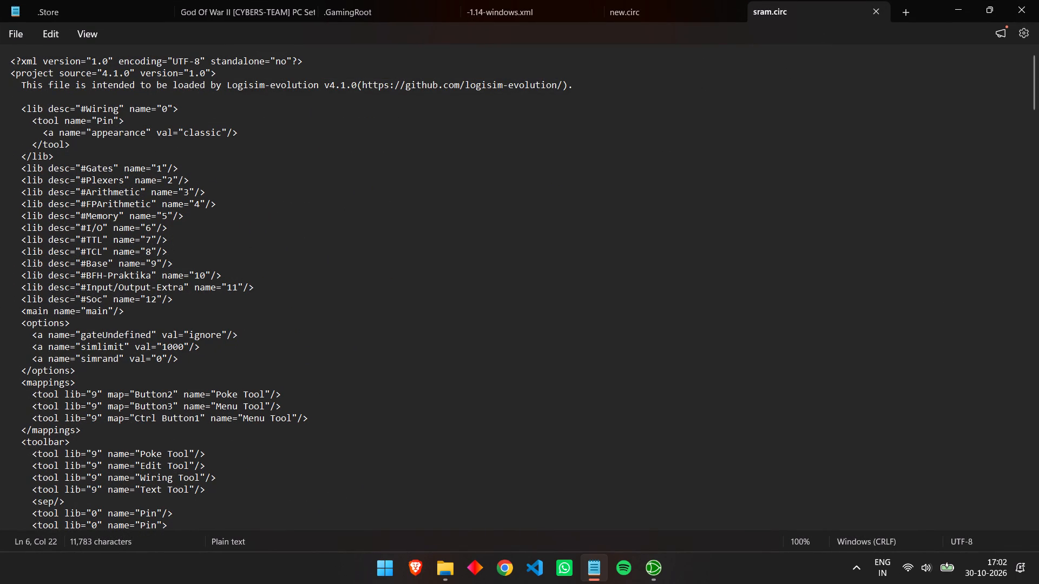
scroll(226, 135, "down", 20)
scroll(226, 135, "down", 5)
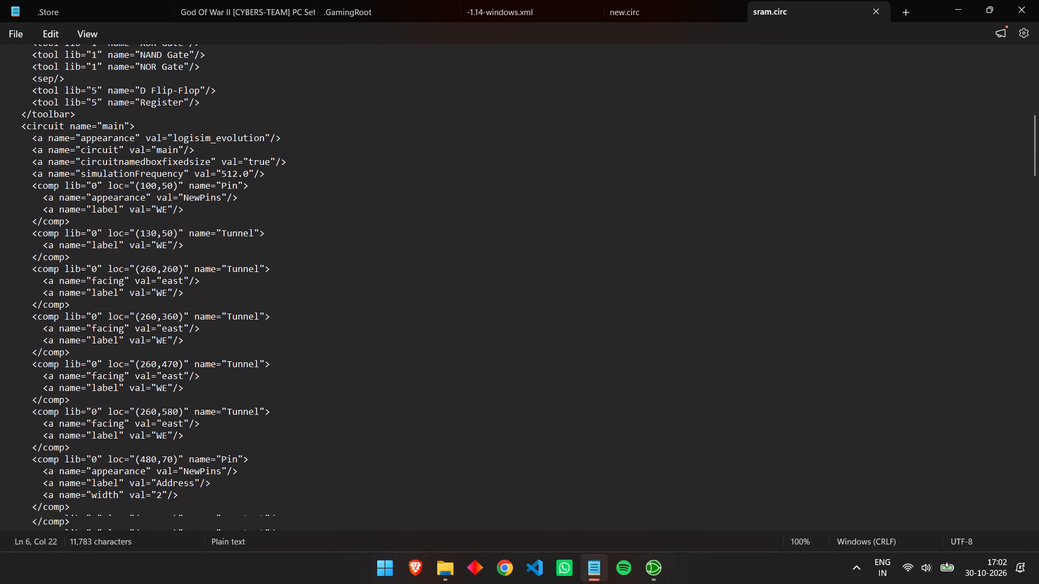
left_click_drag(18, 124, 22, 125)
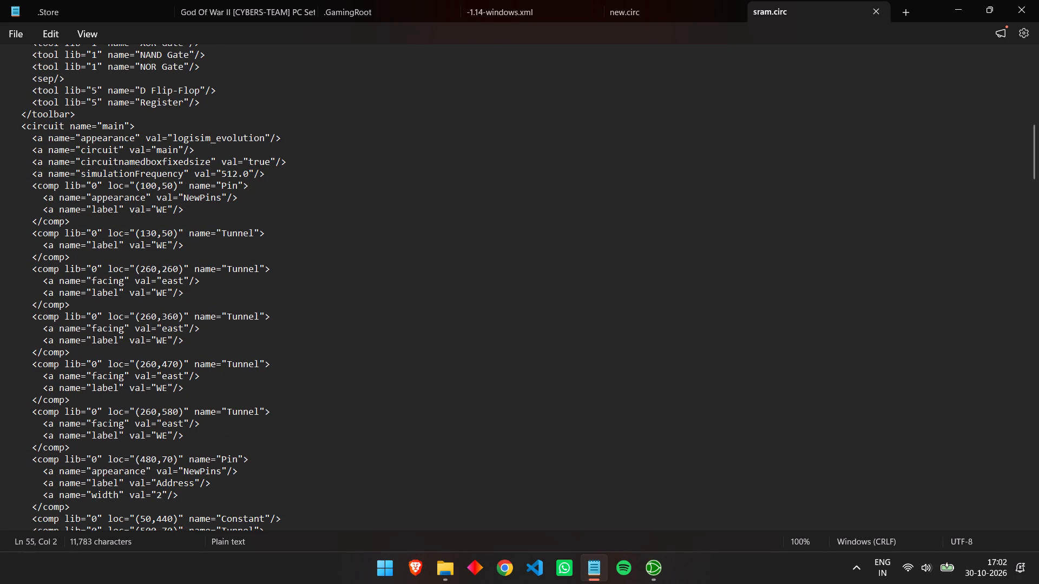
left_click_drag(22, 125, 163, 477)
scroll(163, 477, "down", 15)
scroll(163, 477, "down", 11)
double_click(167, 475)
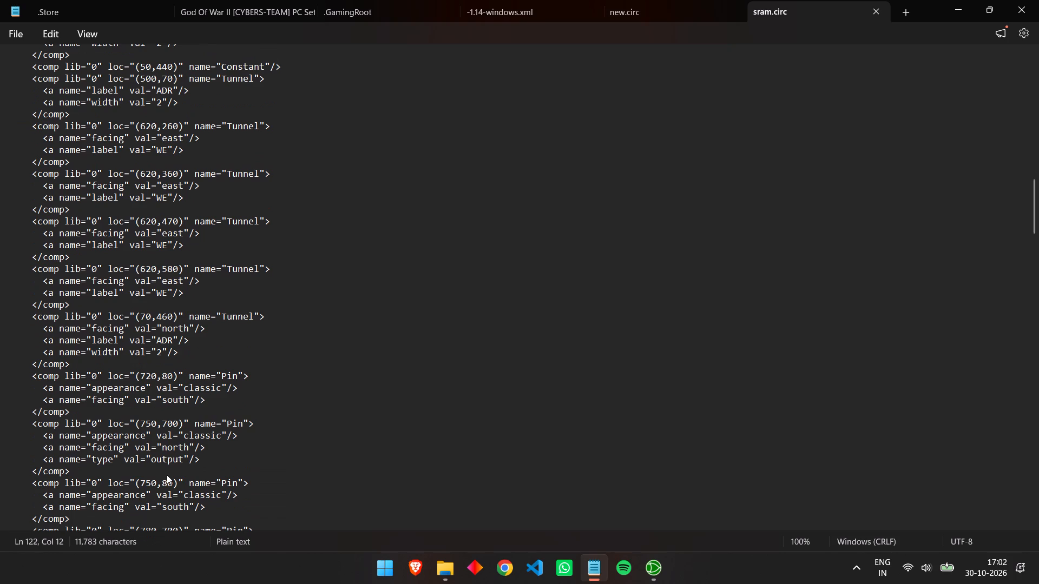
Search the source for "bit" and step through the matches to the bit circuit's opening tag.
key("ctrl+f")
type("bit")
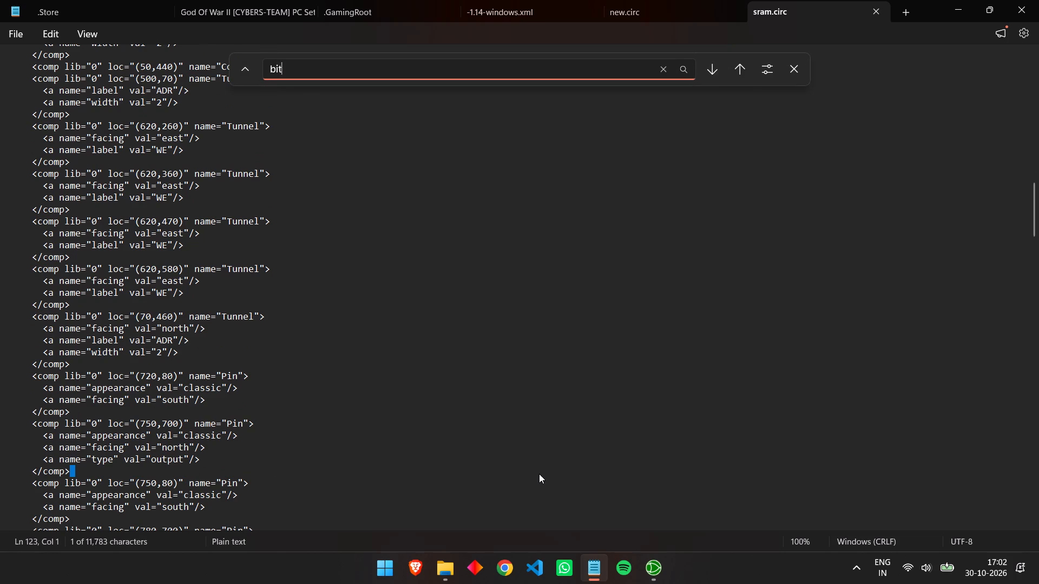
key("Return")
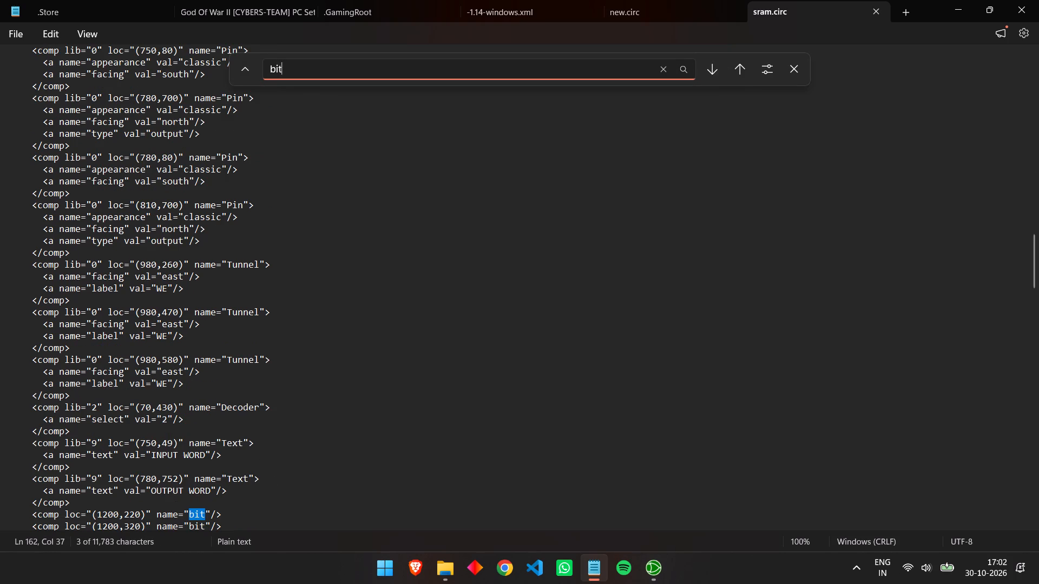
left_click(742, 76)
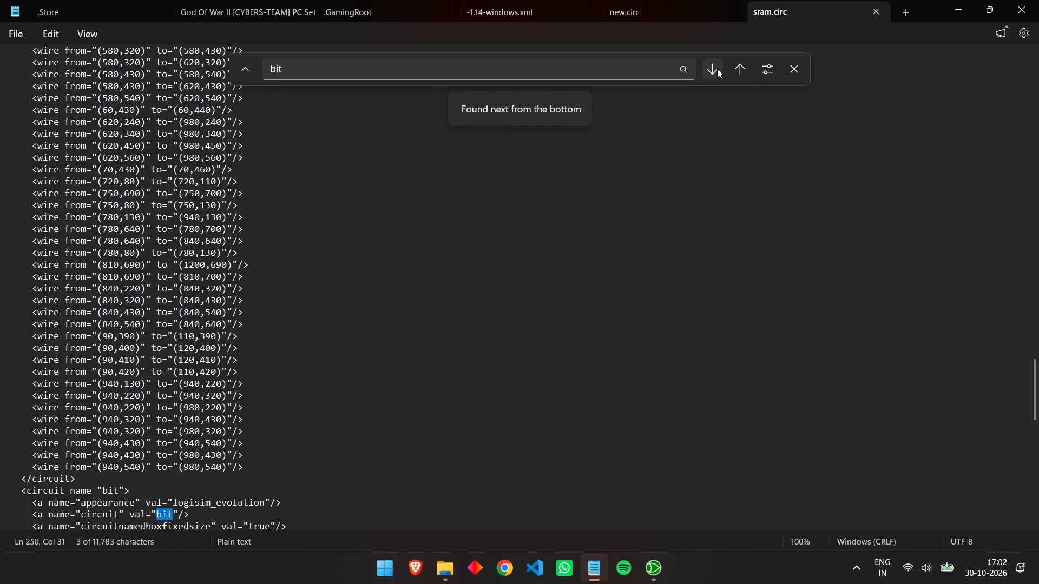
left_click(717, 69)
triple_click(717, 69)
double_click(717, 69)
triple_click(721, 72)
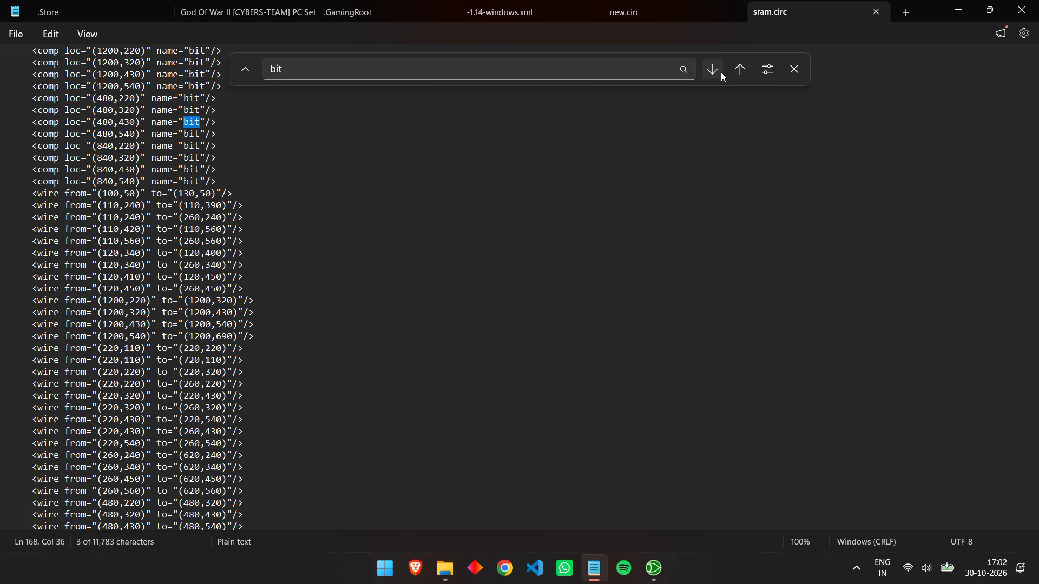
triple_click(721, 72)
left_click(721, 72)
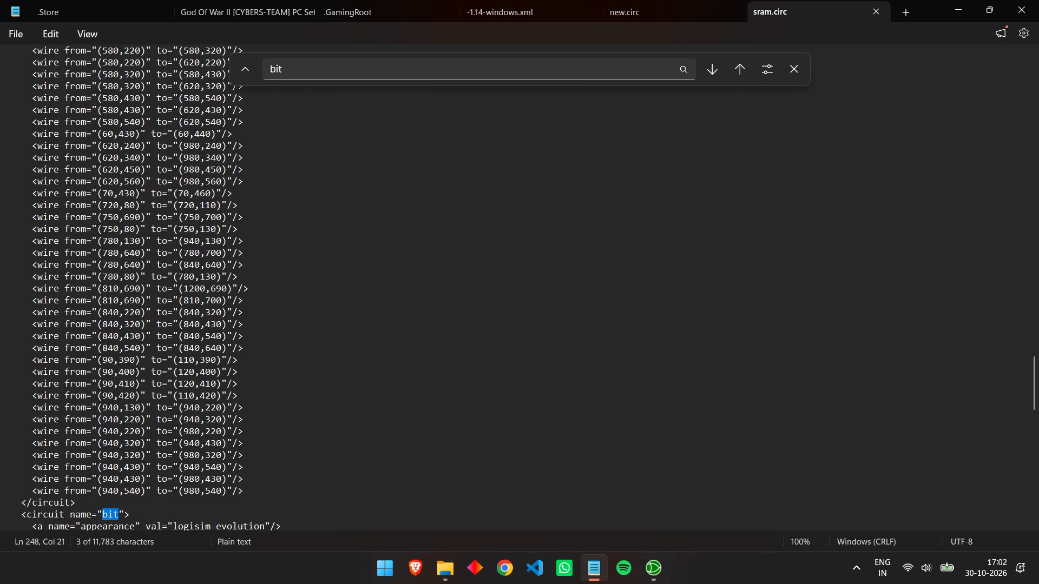
Examine the bit circuit's components and wires down to the end of the file.
scroll(138, 489, "down", 20)
scroll(138, 489, "down", 3)
scroll(330, 336, "down", 8)
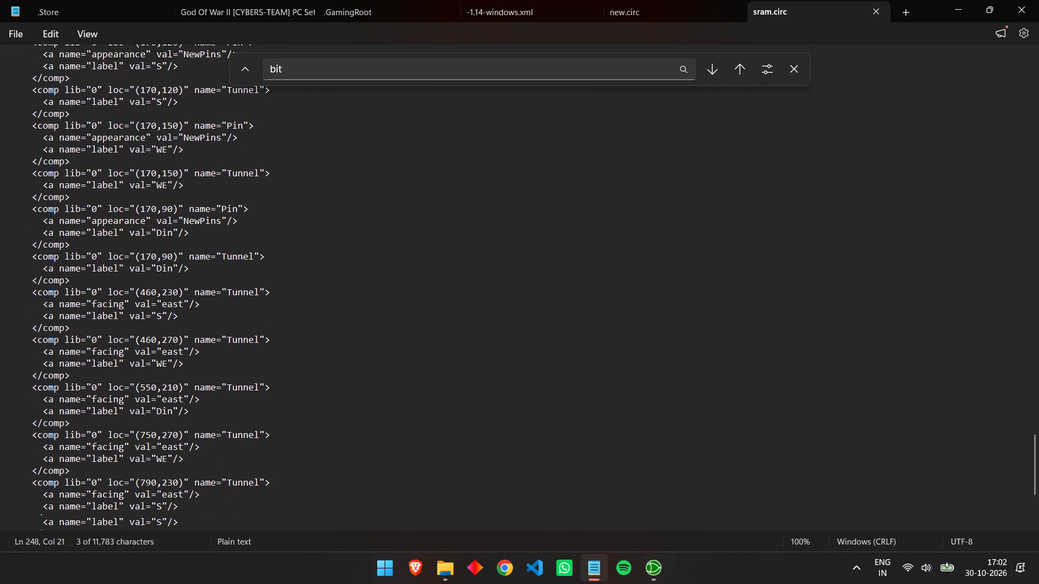
scroll(330, 346, "down", 16)
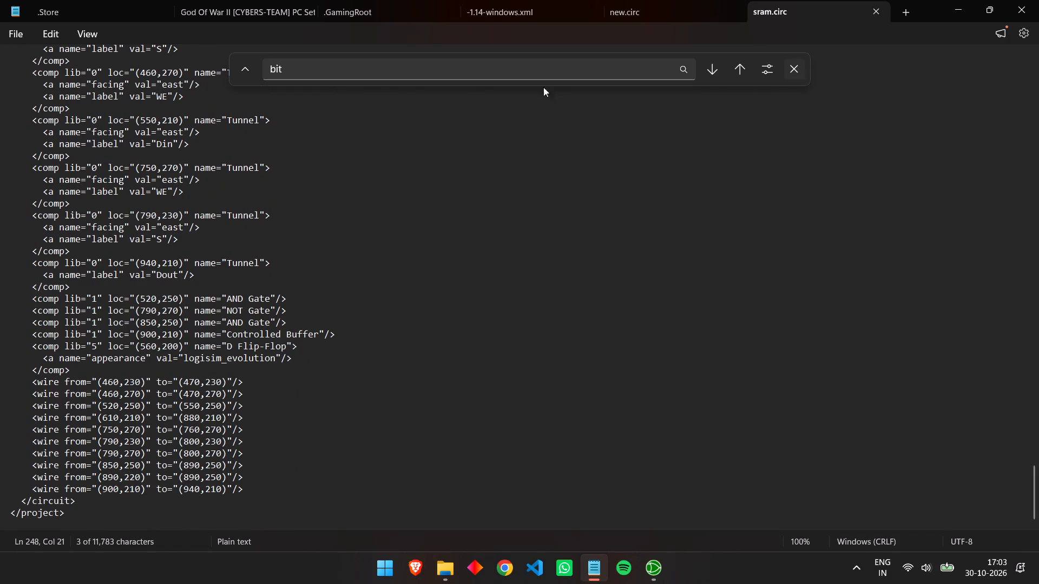
Search the source for "circuit" and step backward through the matches to the main circuit's opening tag.
double_click(321, 74)
left_click_drag(321, 73, 326, 99)
left_click(326, 99)
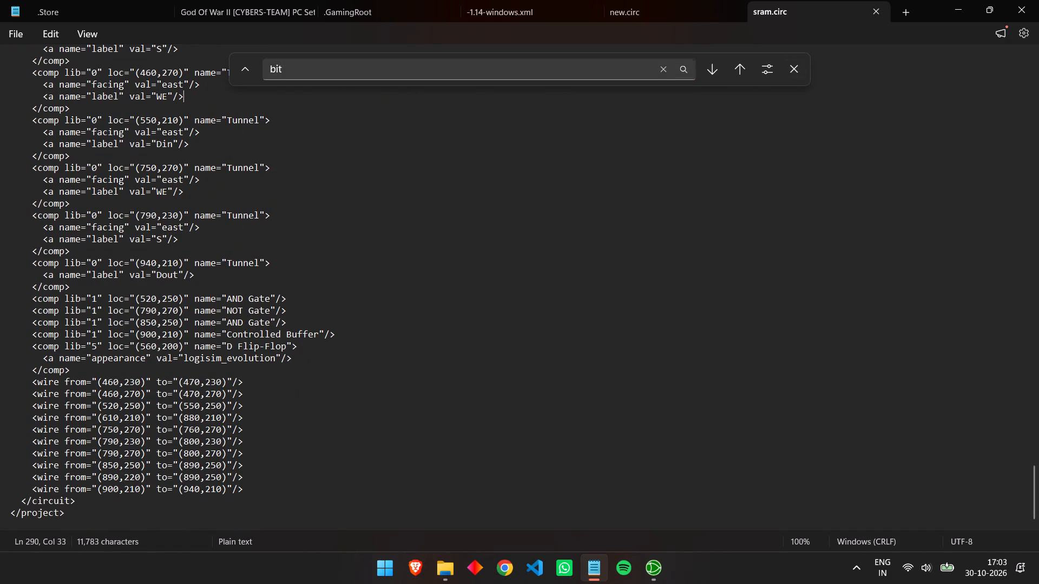
left_click(306, 72)
key("ctrl+BackSpace")
key("i")
key("BackSpace")
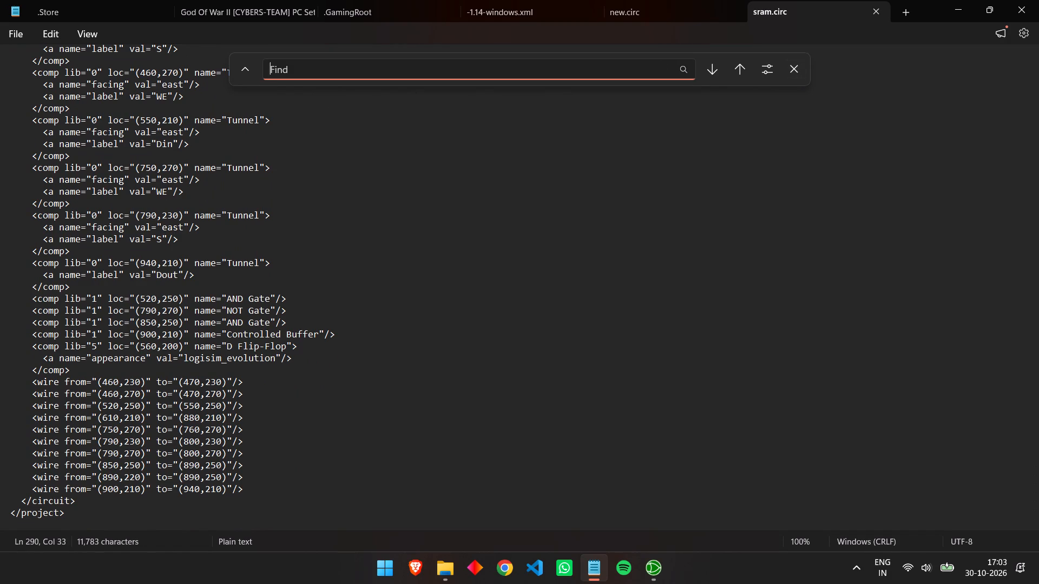
type("cor")
key("BackSpace")
key("BackSpace")
type("ircuit")
key("Return")
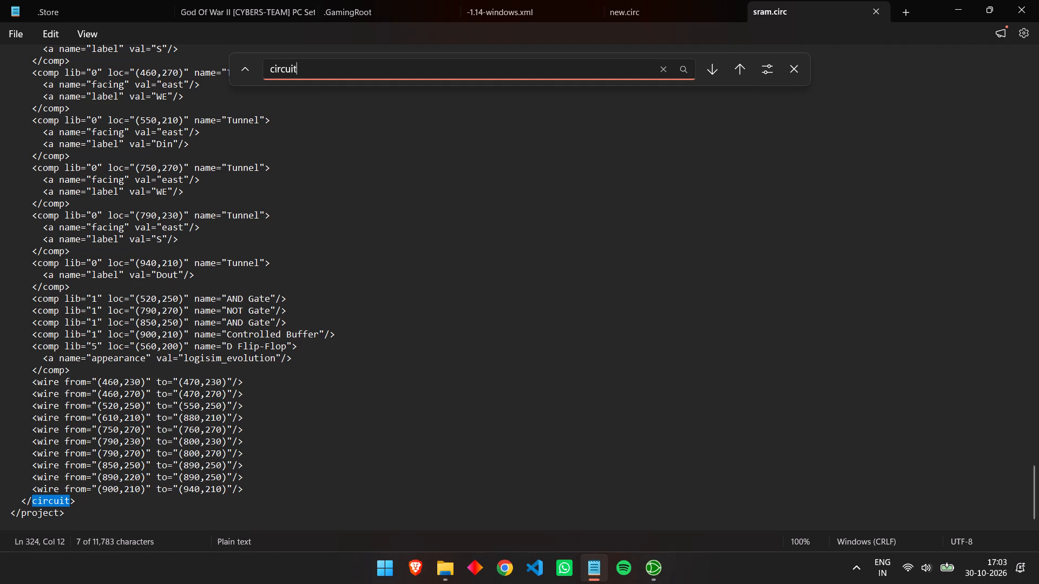
left_click(741, 69)
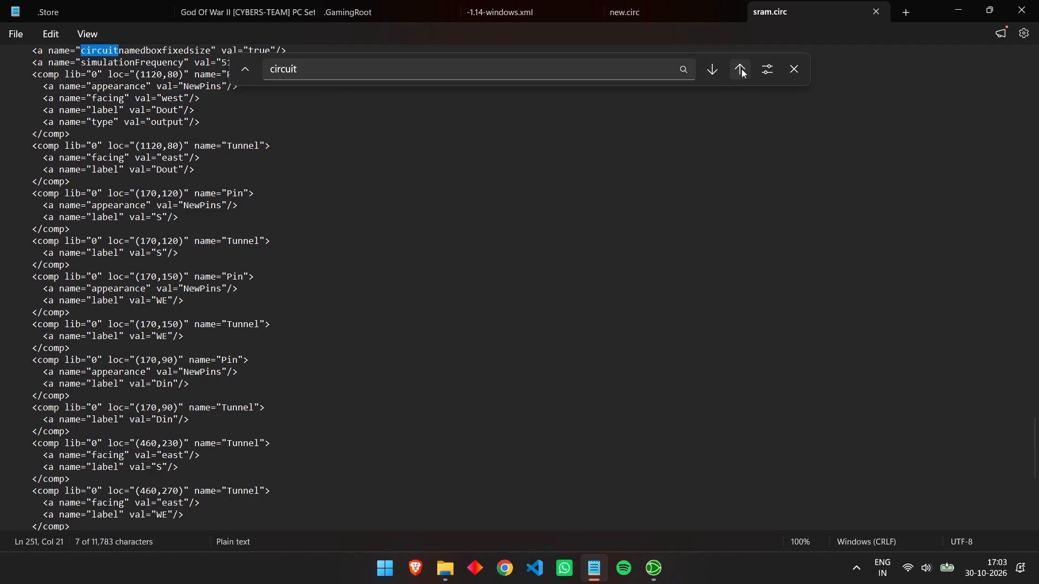
scroll(512, 247, "up", 5)
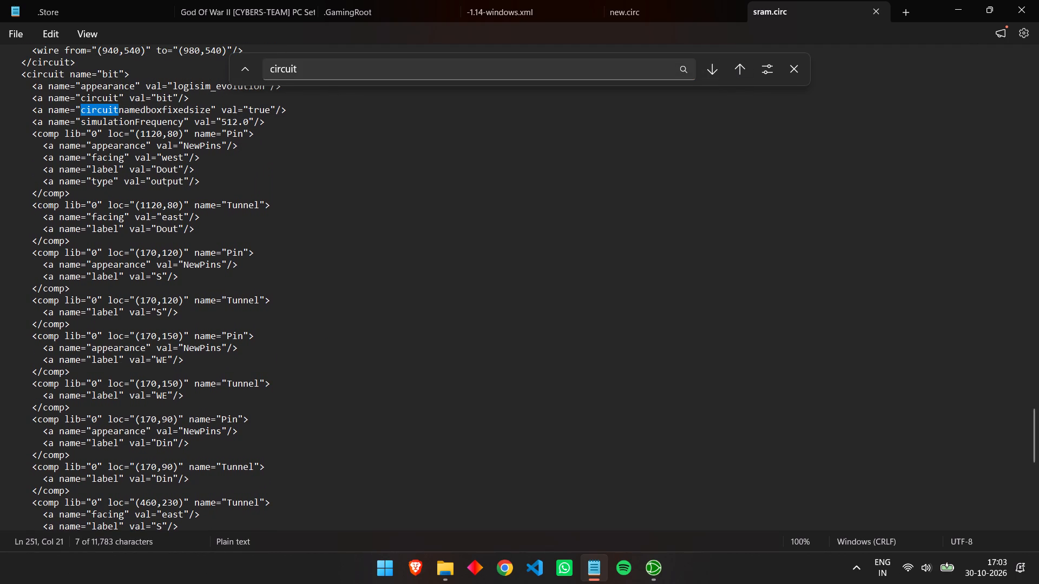
left_click(731, 72)
double_click(733, 74)
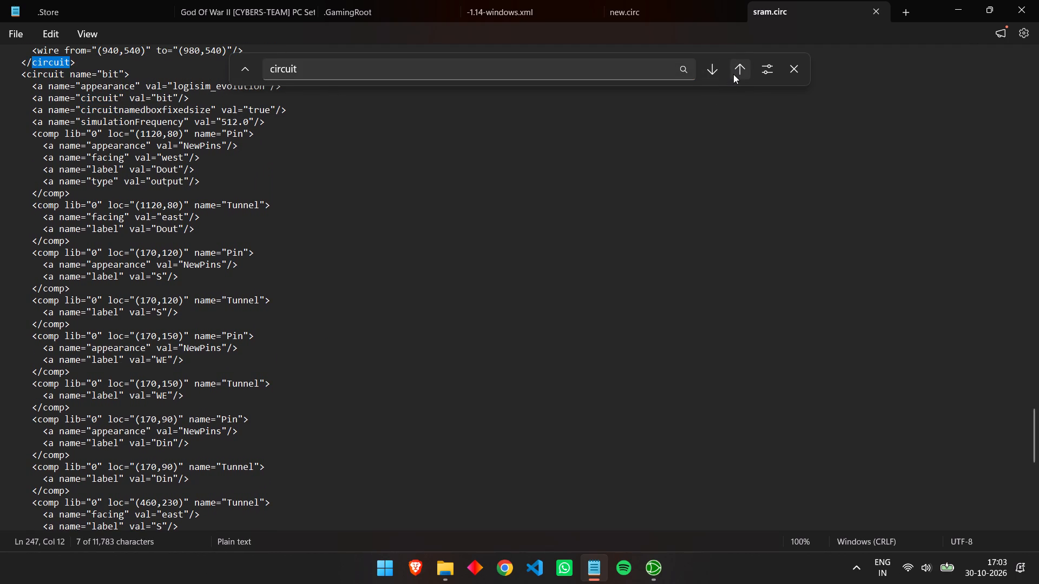
left_click(733, 74)
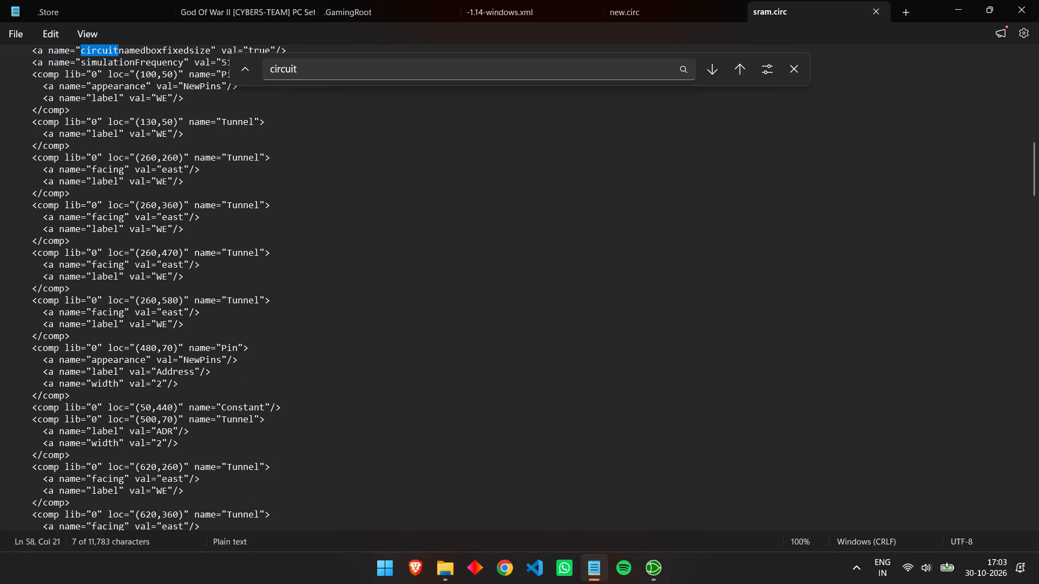
left_click(736, 72)
left_click(736, 72)
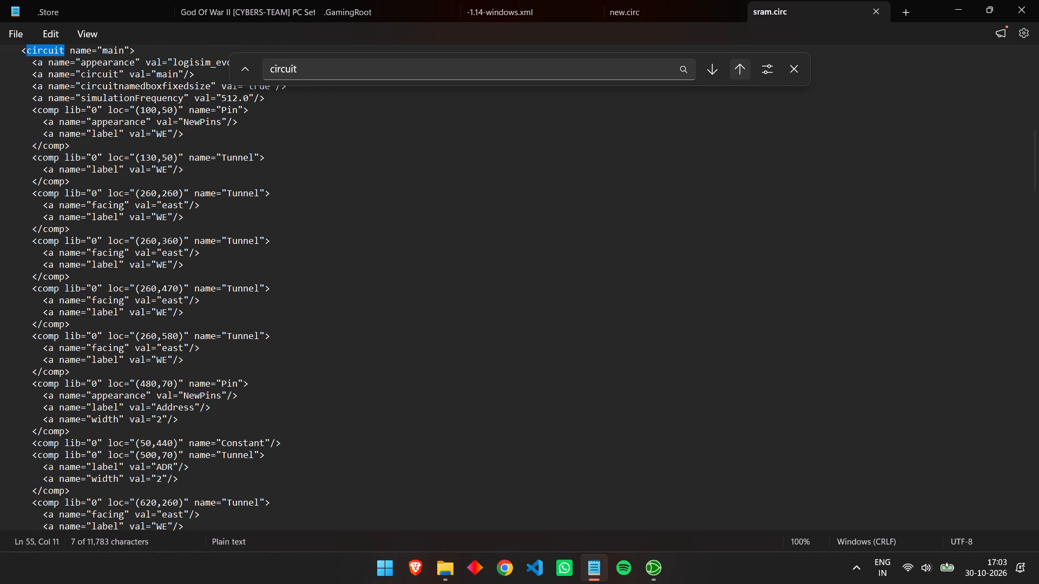
scroll(572, 223, "up", 9)
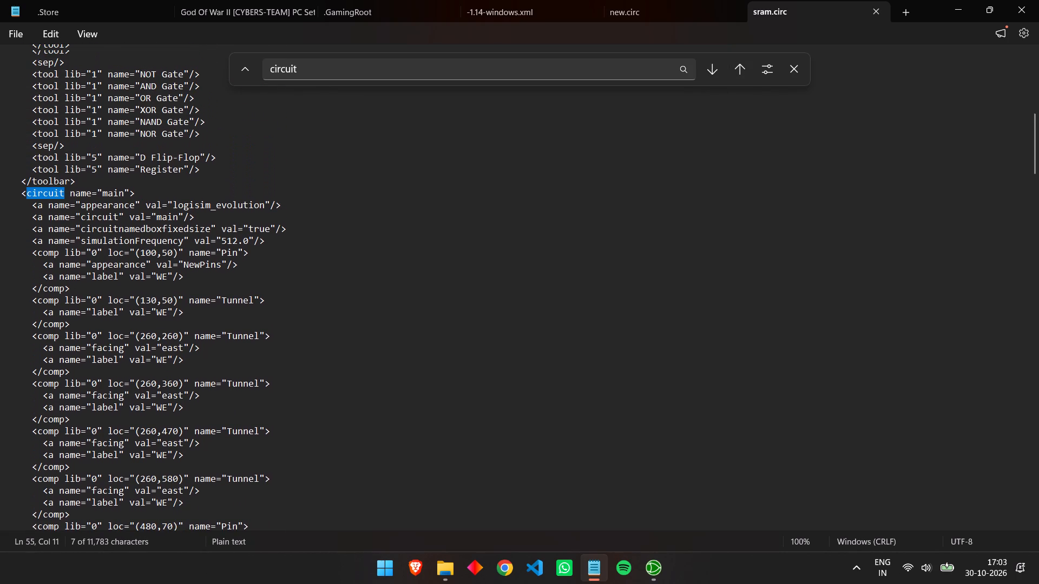
Close the search and all open file tabs in Notepad, including sram.circ and new.circ, and exit the editor.
scroll(533, 235, "up", 20)
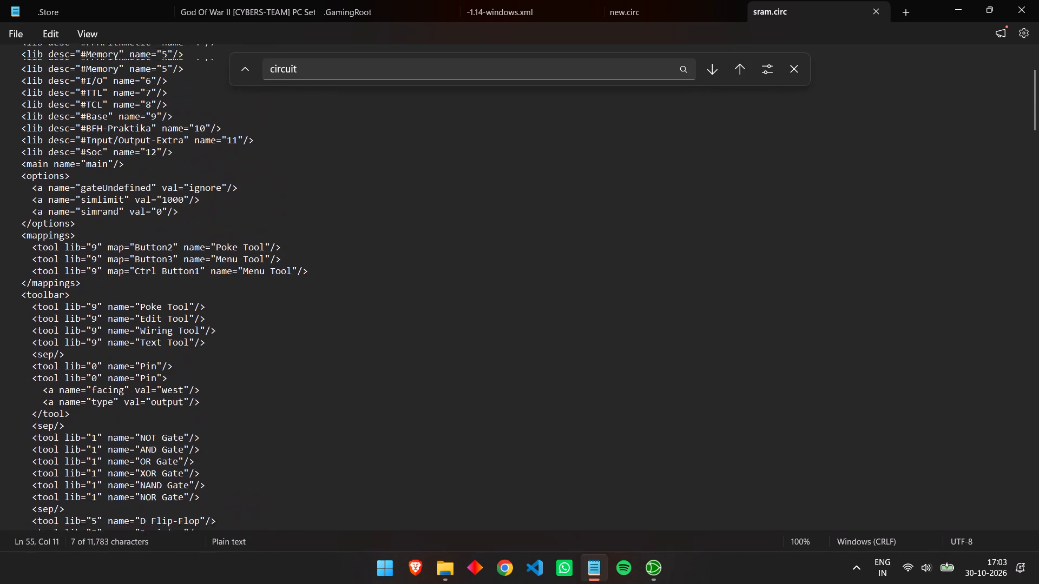
scroll(78, 389, "up", 11)
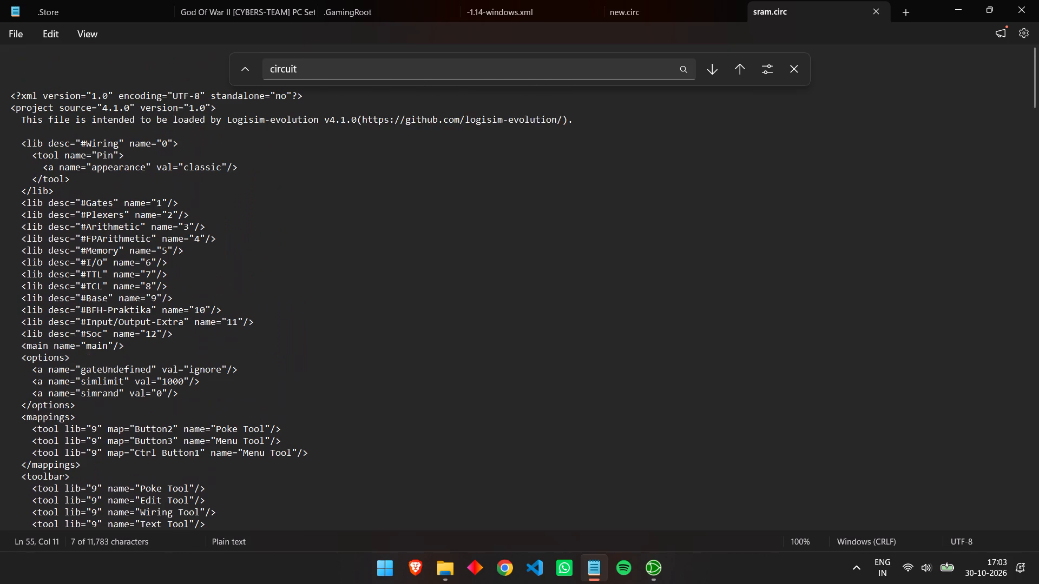
scroll(90, 376, "up", 8)
left_click(799, 65)
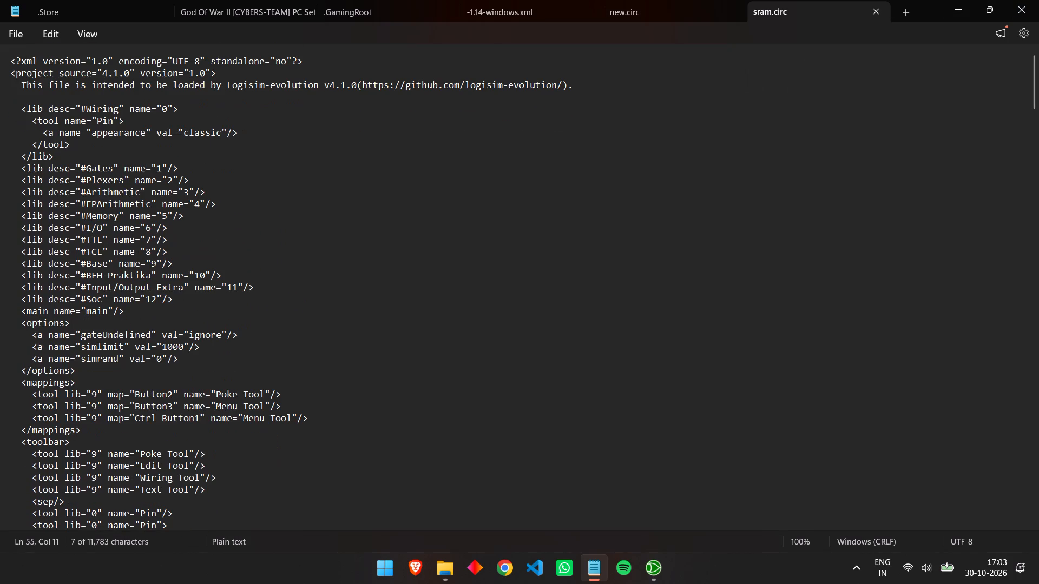
key("ctrl+w")
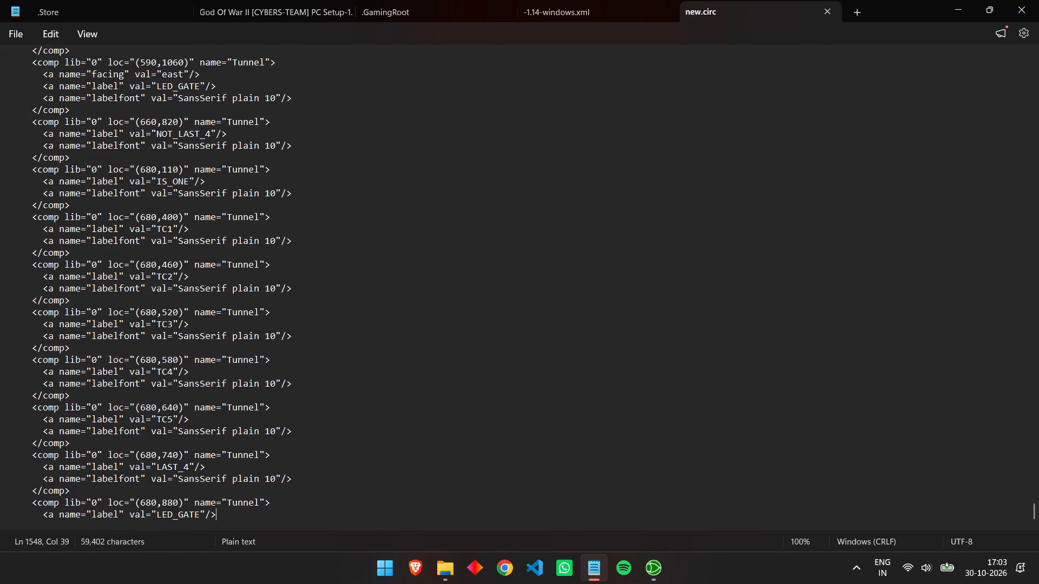
key("ctrl+w")
key("ctrl+w")
key("ctrl+w")
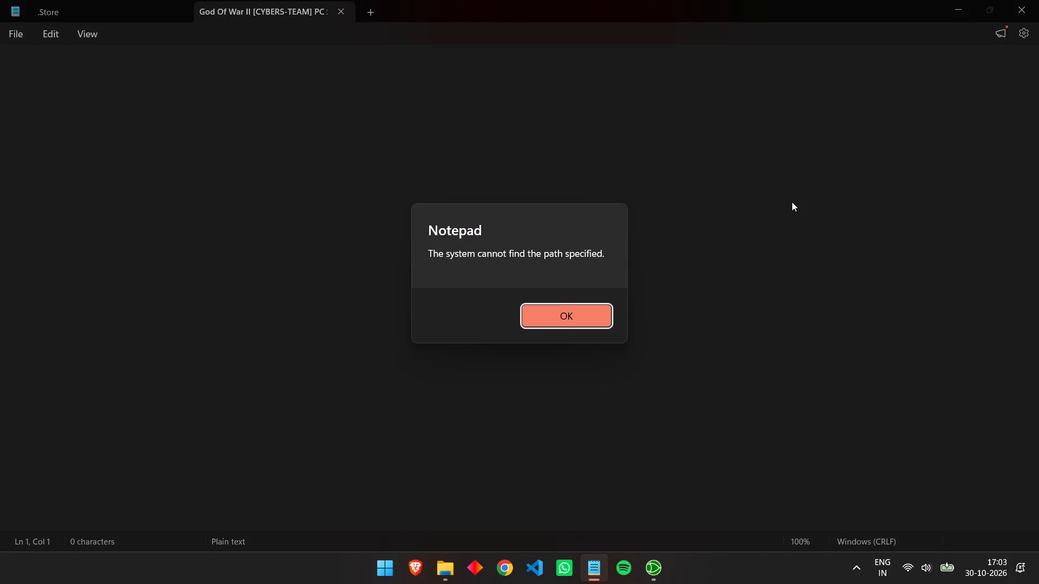
left_click(581, 316)
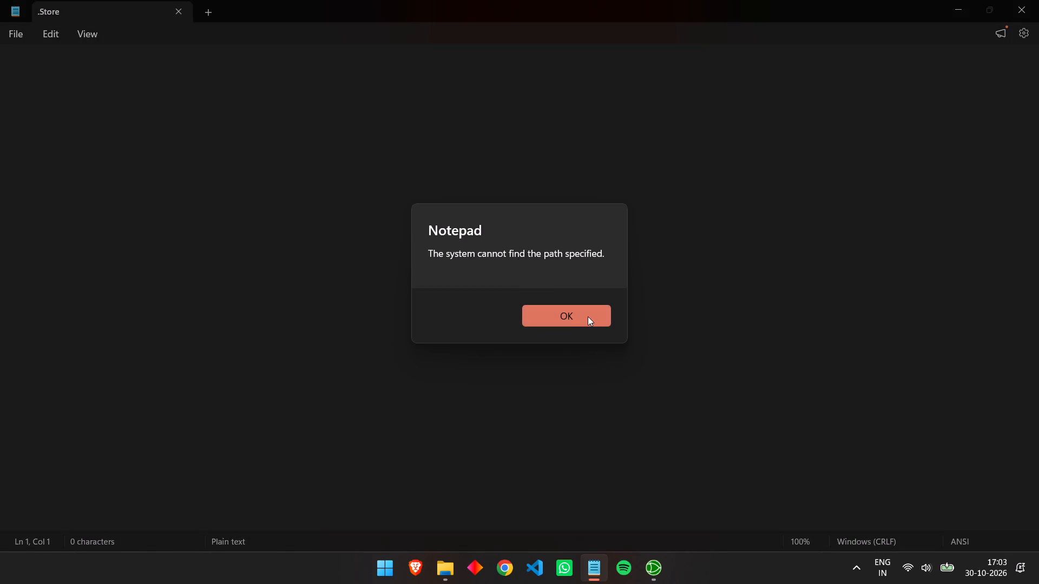
left_click(588, 316)
left_click(1038, 0)
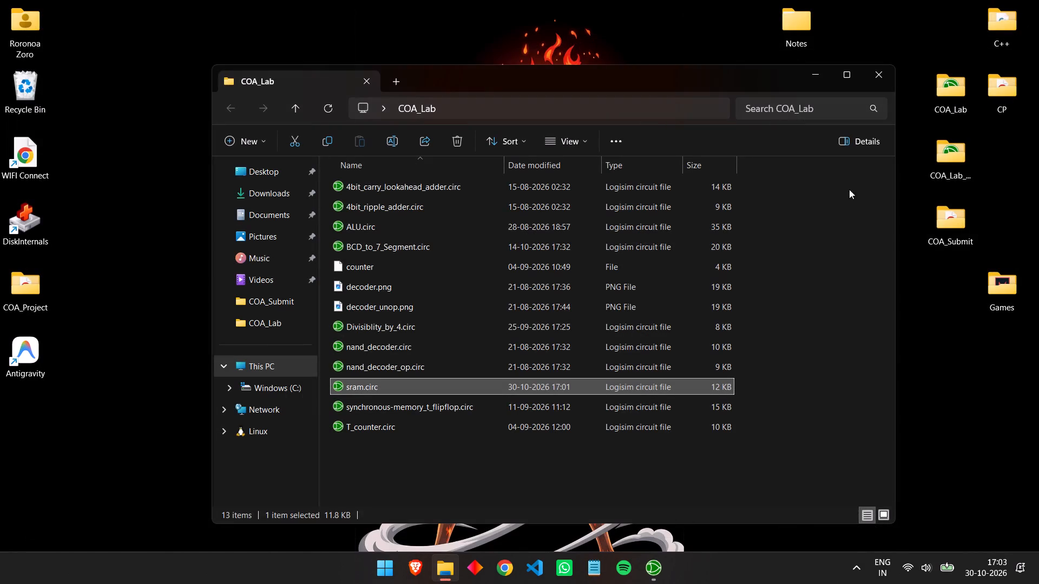
Close the running Logisim-evolution window and reopen sram.circ from the COA_Lab folder to check its circuit list.
left_click(660, 576)
left_click(1038, 0)
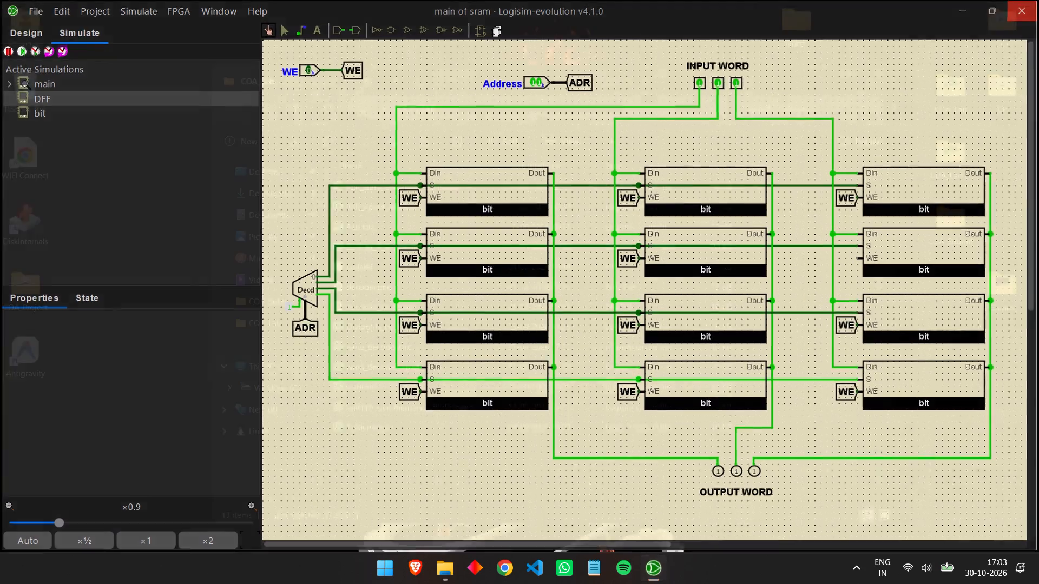
double_click(384, 387)
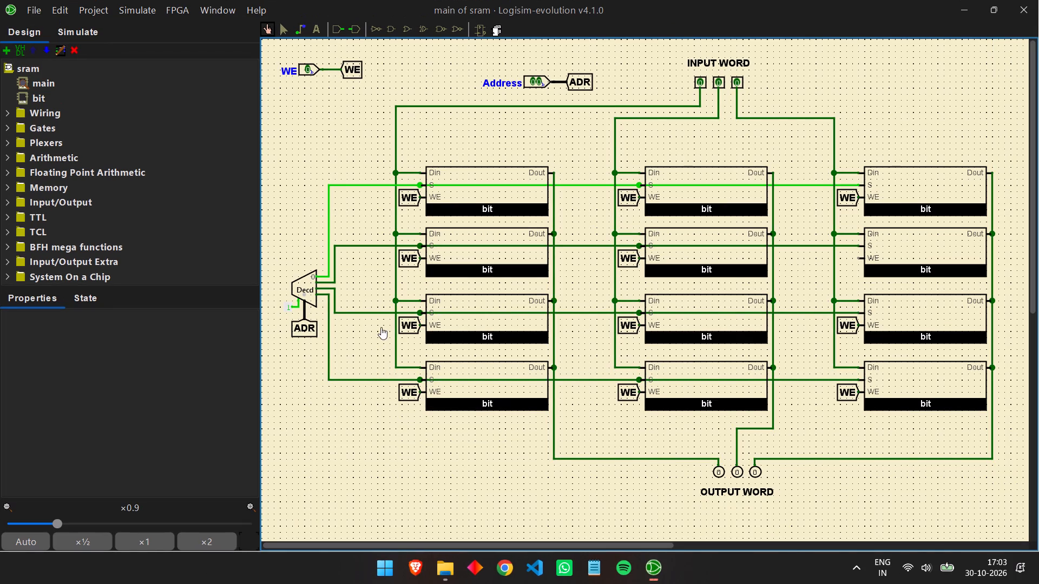
Close Logisim-evolution and the COA_Lab folder window.
left_click(1038, 0)
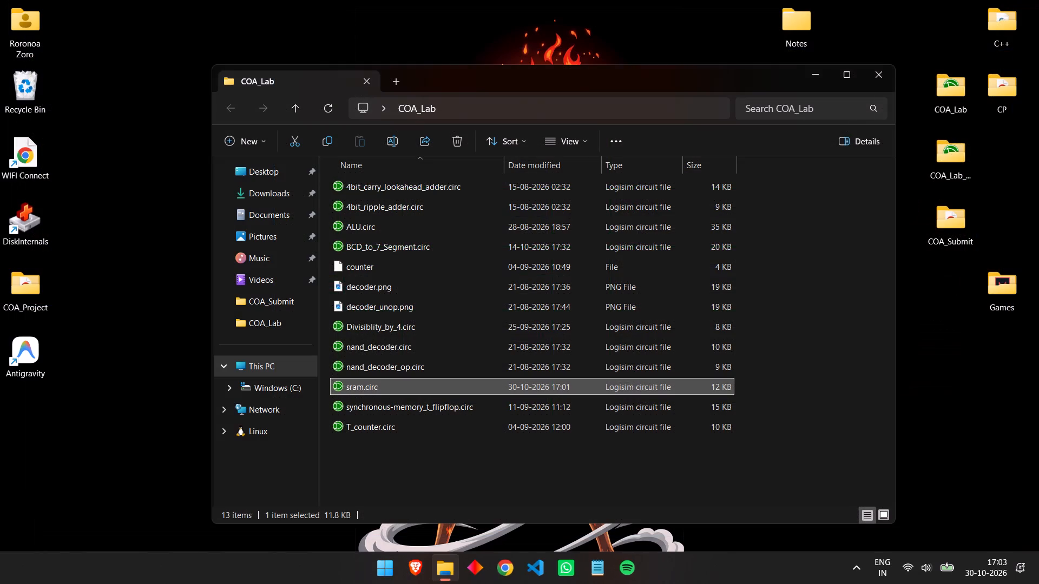
left_click_drag(863, 89, 864, 101)
left_click(878, 82)
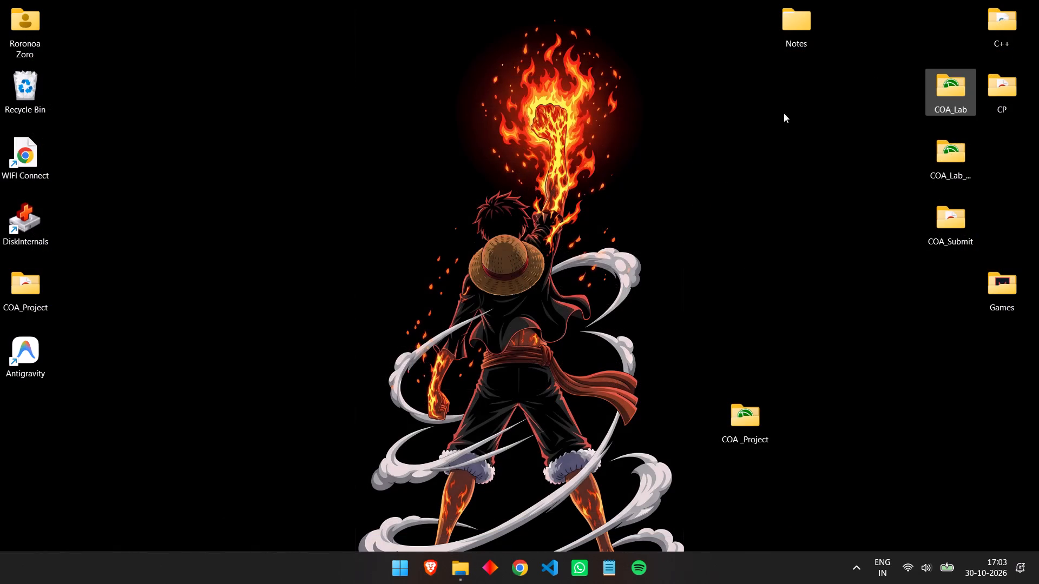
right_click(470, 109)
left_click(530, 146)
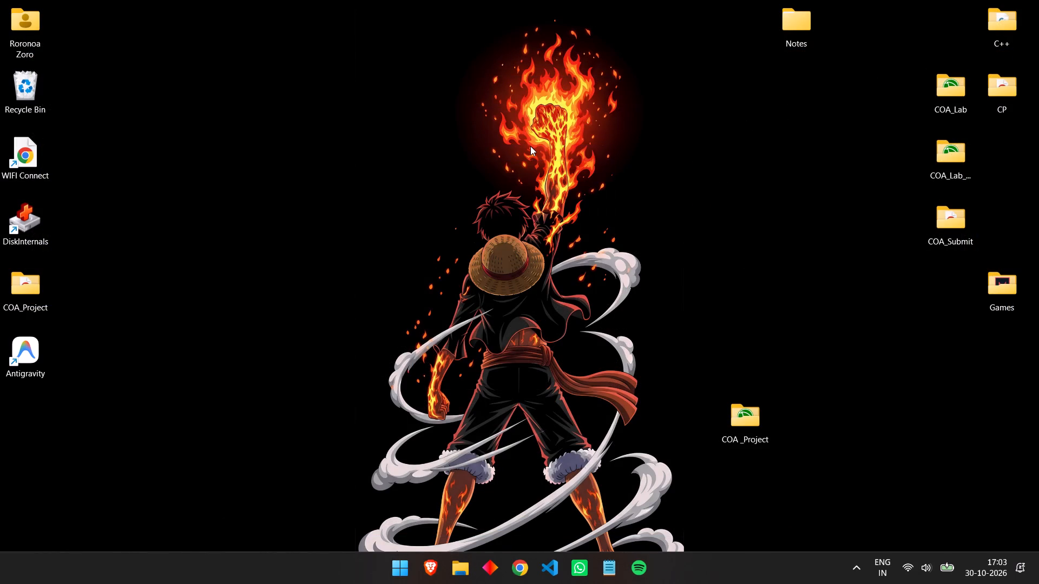
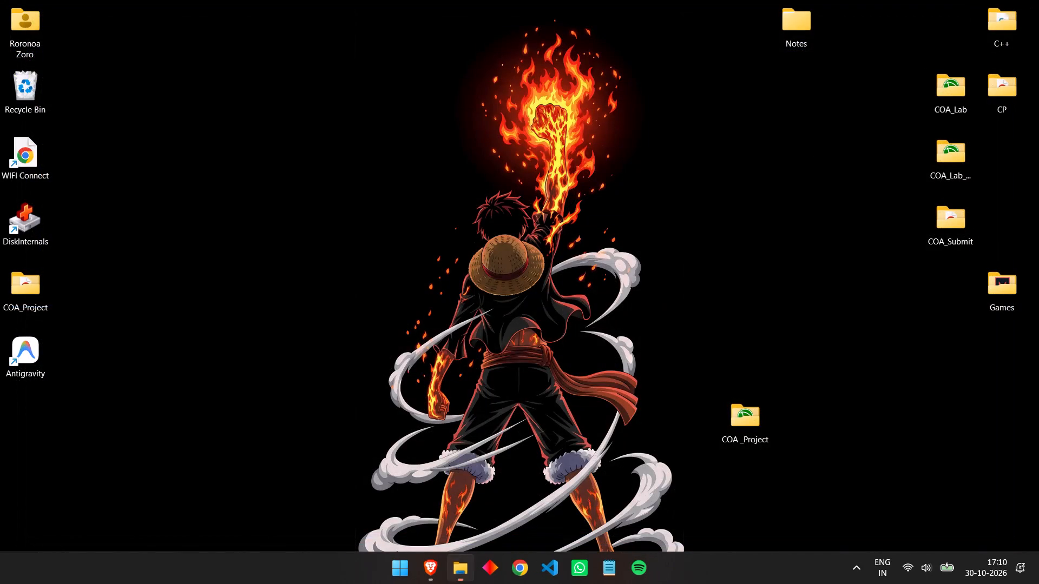
left_click(265, 188)
double_click(383, 204)
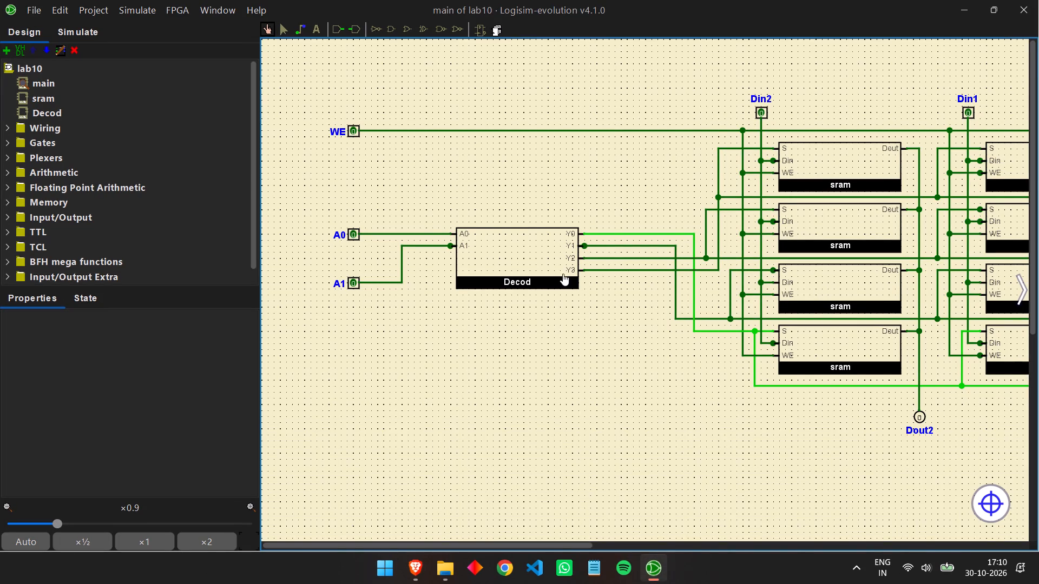
left_click_drag(615, 439, 481, 387)
scroll(481, 387, "down", 3, "ctrl")
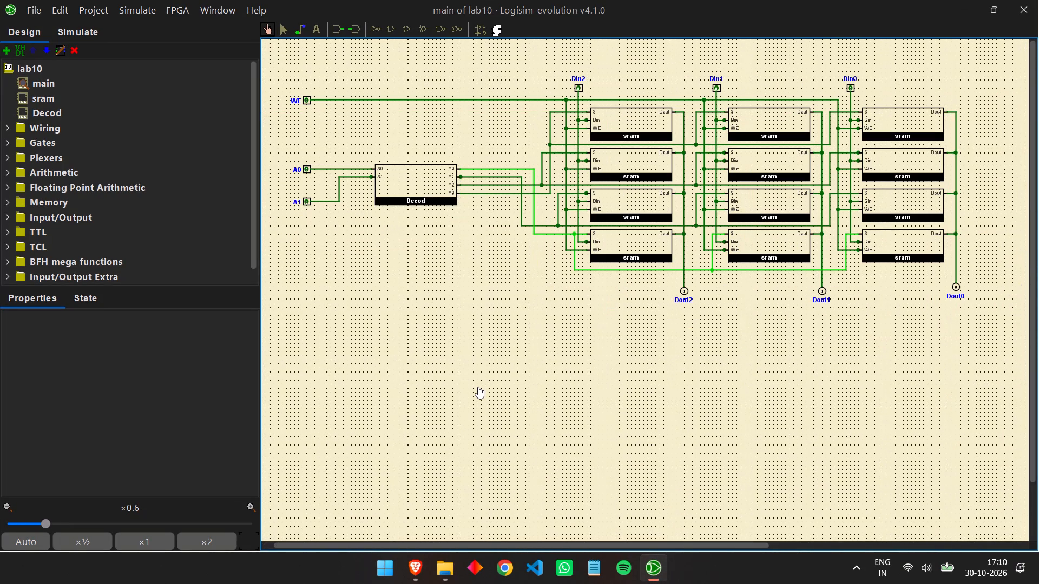
Open the sram subcircuit of lab10 and examine its logic from the S, Din and WE inputs to Dout.
left_click(34, 100)
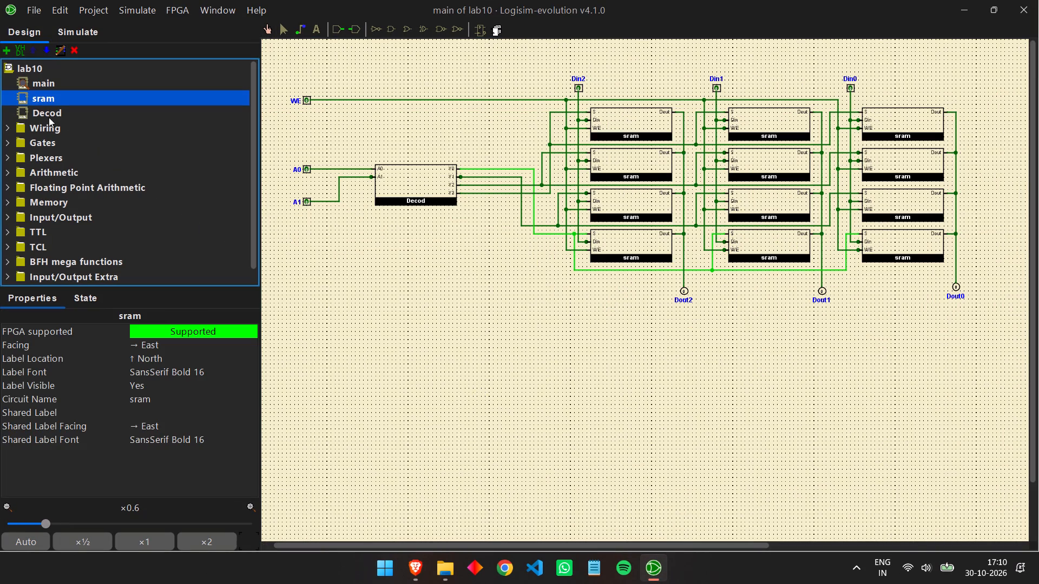
double_click(29, 98)
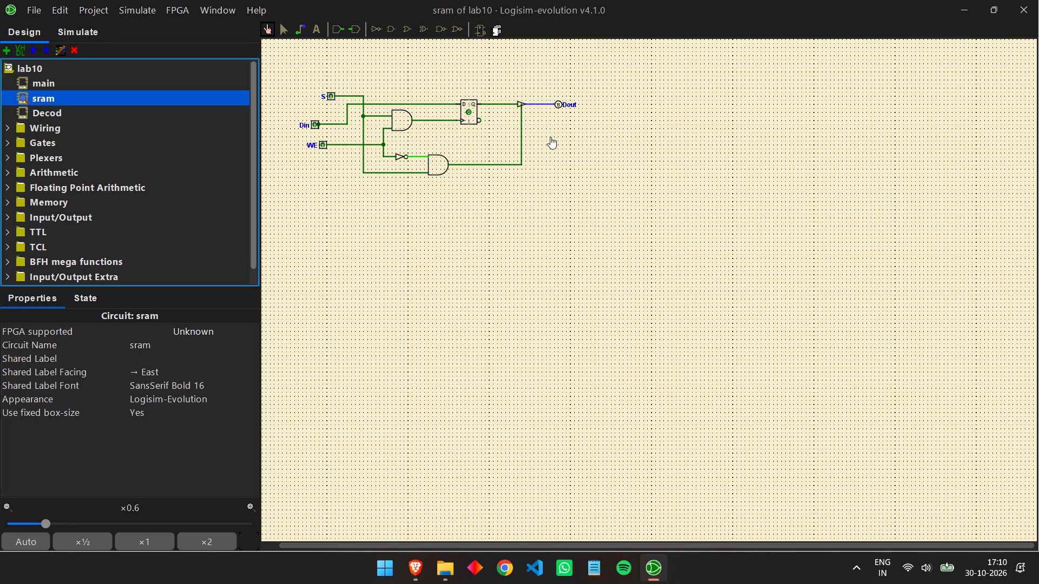
scroll(550, 137, "up", 3)
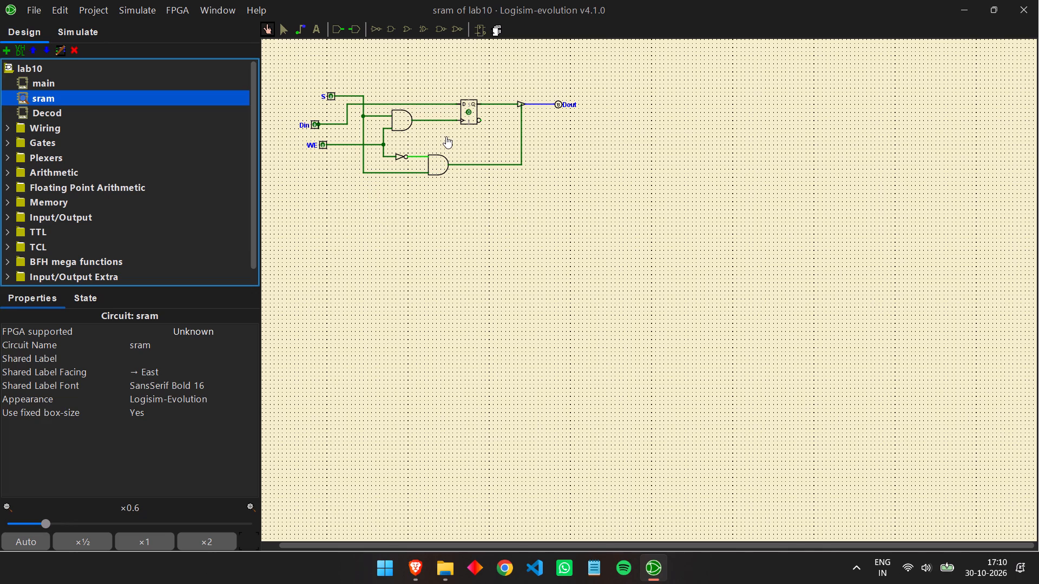
scroll(446, 136, "up", 3)
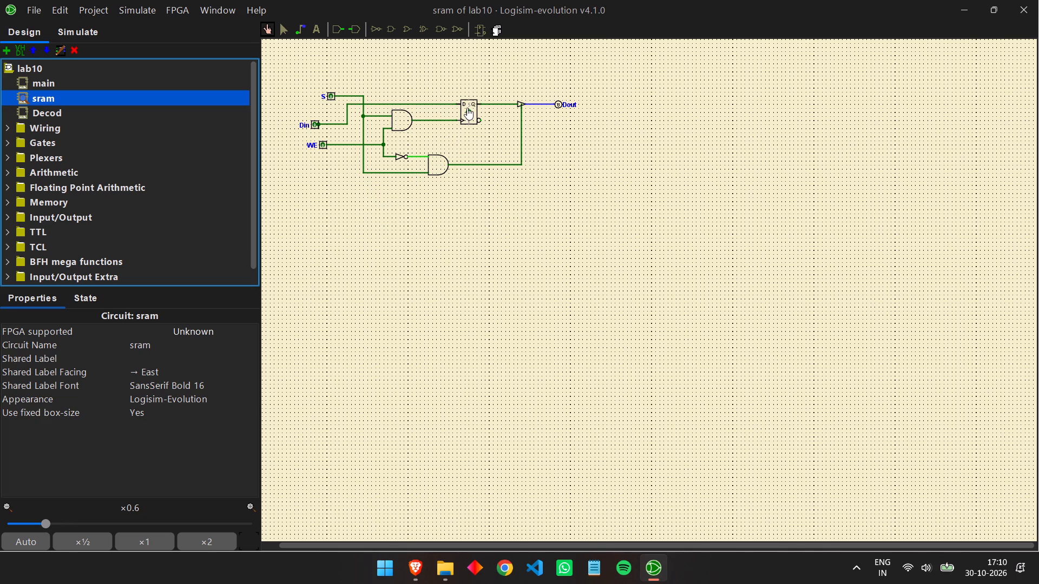
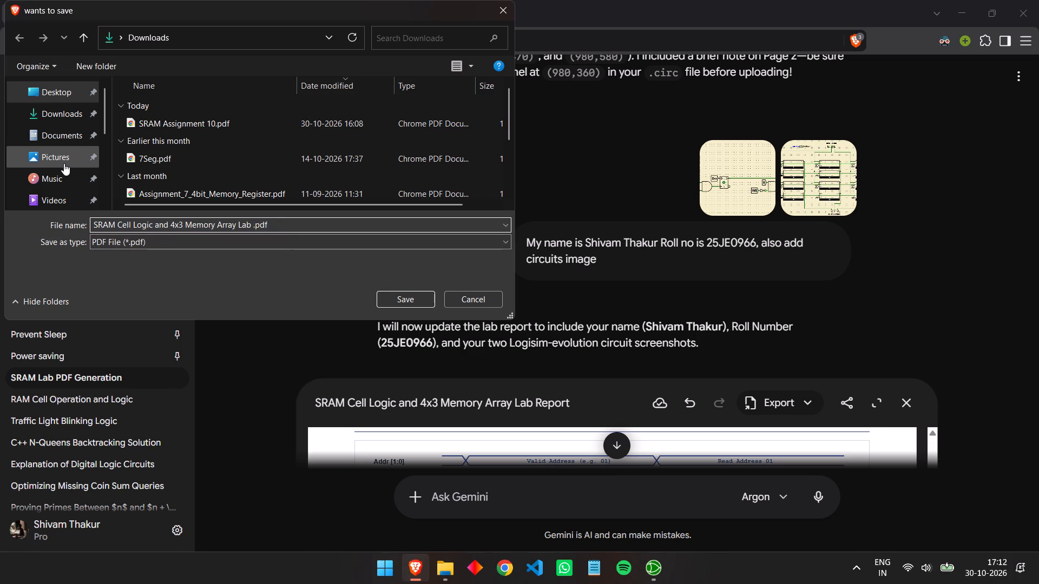
key("ctrl+BackSpace")
key("ctrl+BackSpace")
key("ctrl+BackSpace")
key("ctrl+BackSpace")
key("ctrl+BackSpace")
key("ctrl+BackSpace")
key("ctrl+BackSpace")
type("sram")
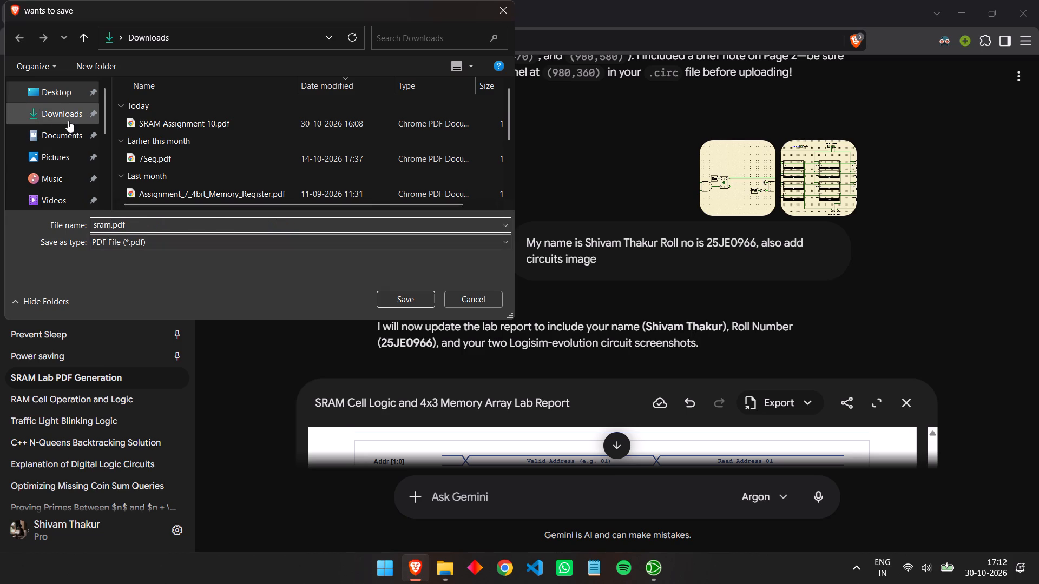
Save the PDF into the COA_Submit folder on the Desktop.
left_click(65, 94)
scroll(197, 161, "down", 3)
scroll(197, 161, "up", 4)
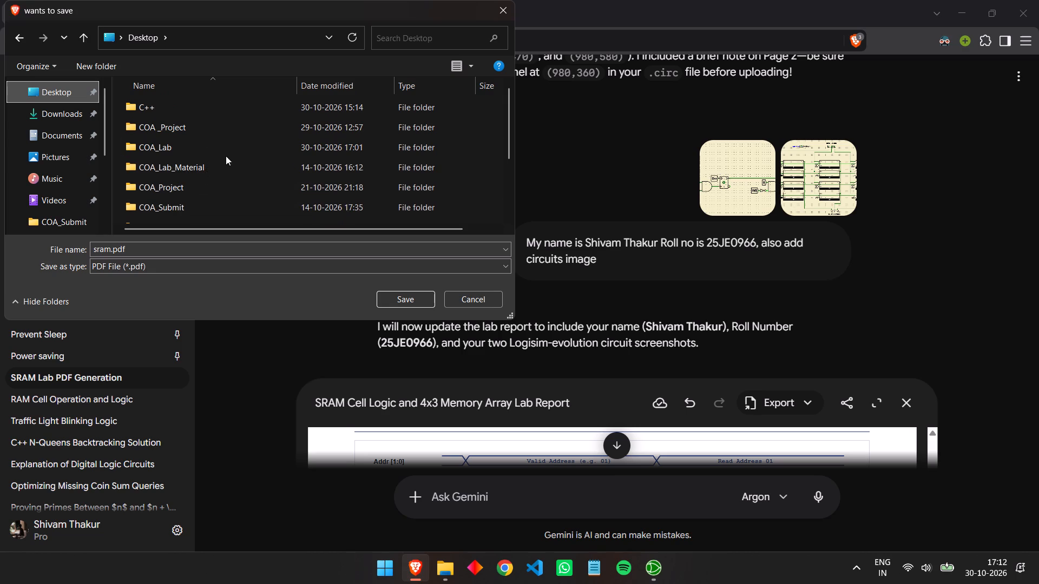
double_click(160, 145)
left_click(140, 32)
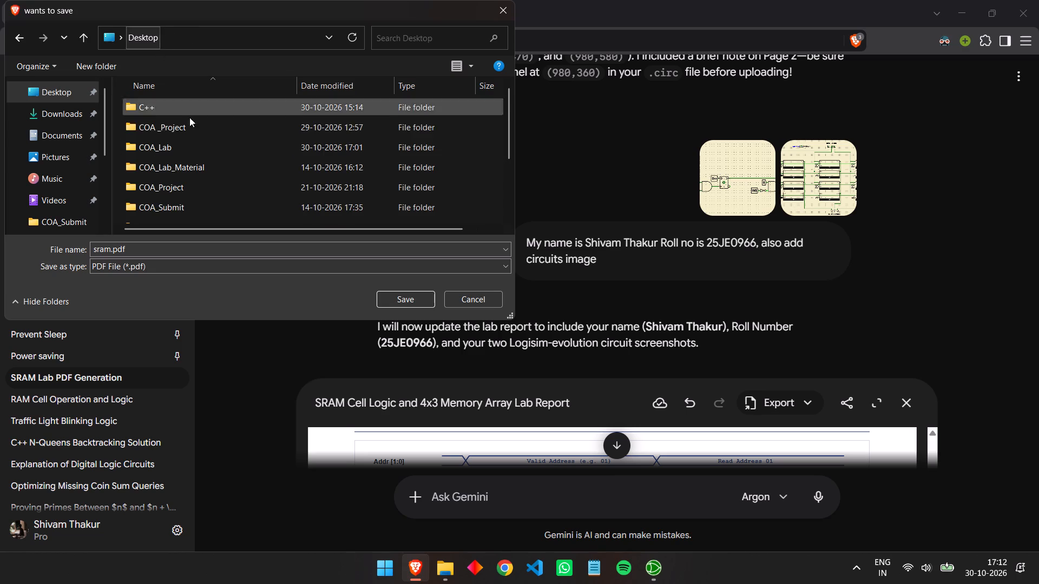
scroll(192, 136, "down", 1)
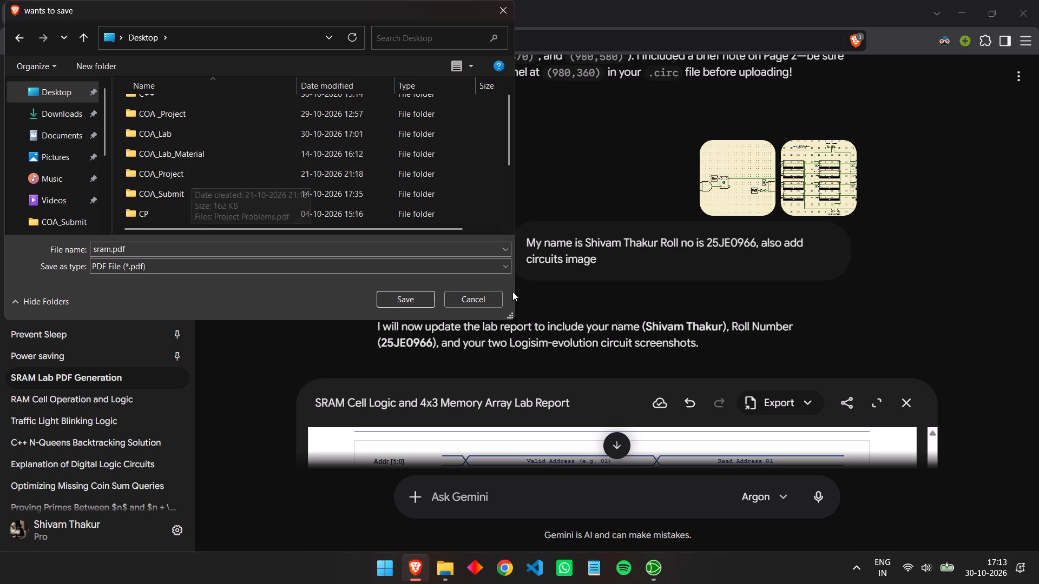
scroll(218, 149, "up", 8)
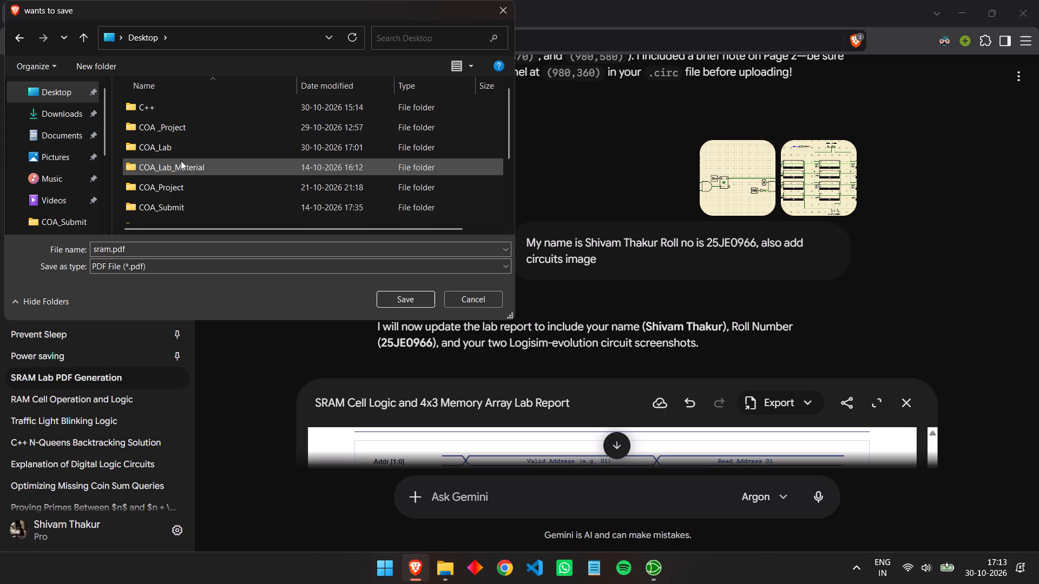
left_click(180, 201)
left_click_drag(180, 203, 179, 208)
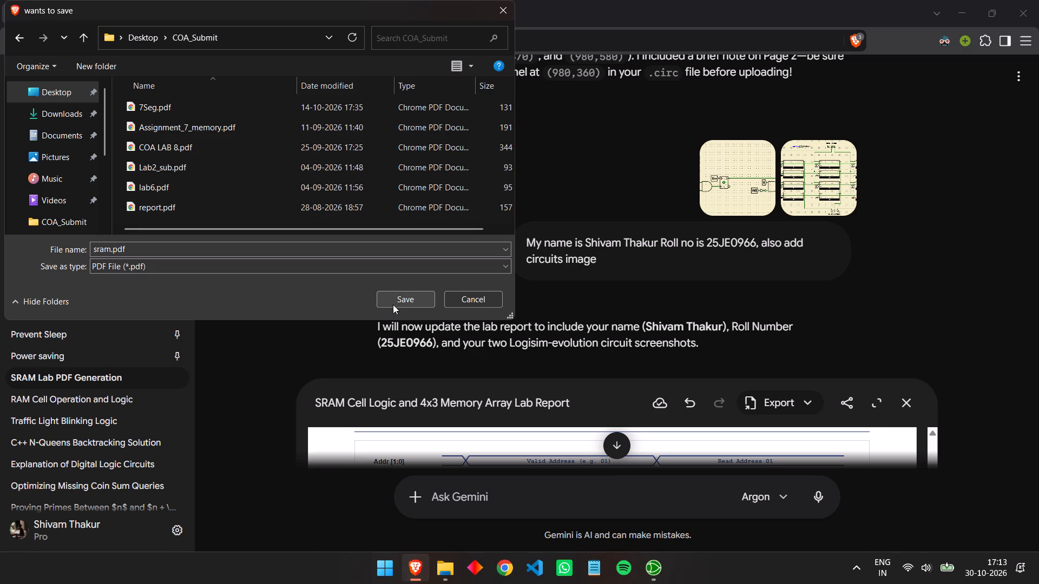
left_click(393, 304)
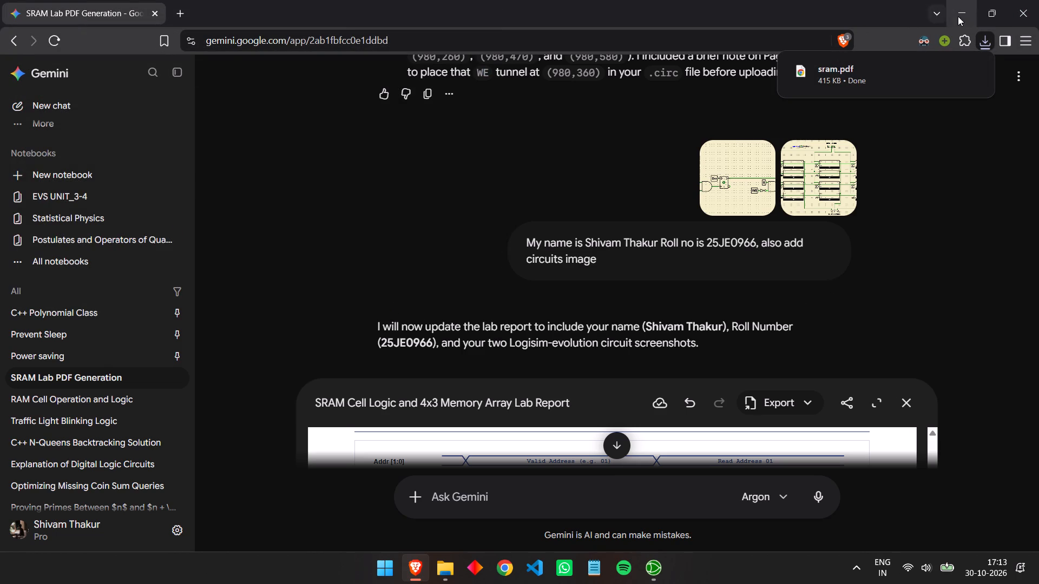
Open the downloaded sram.pdf and check its student details, circuit figure and state transition table.
left_click(872, 88)
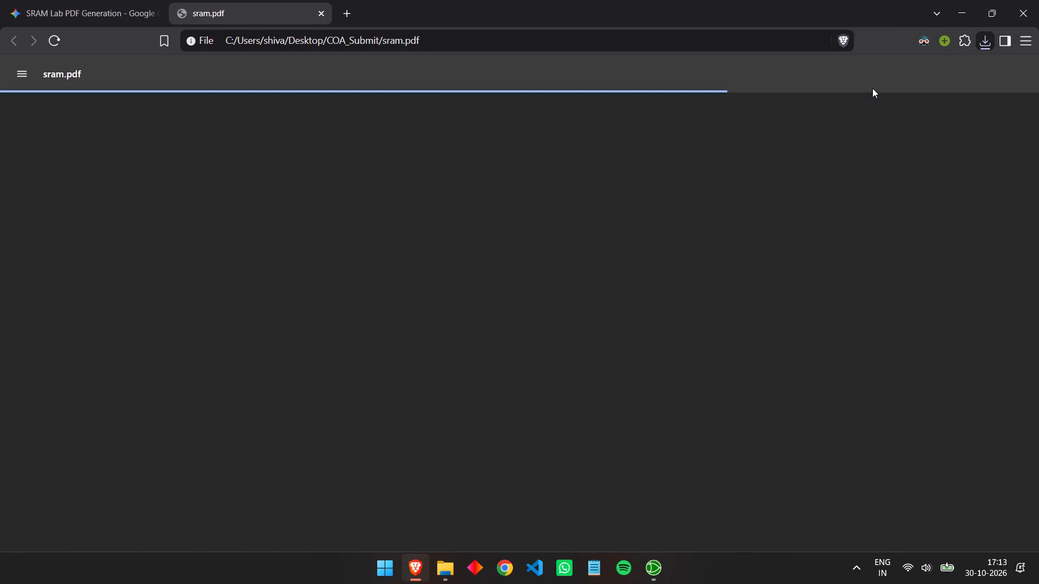
scroll(632, 373, "down", 9)
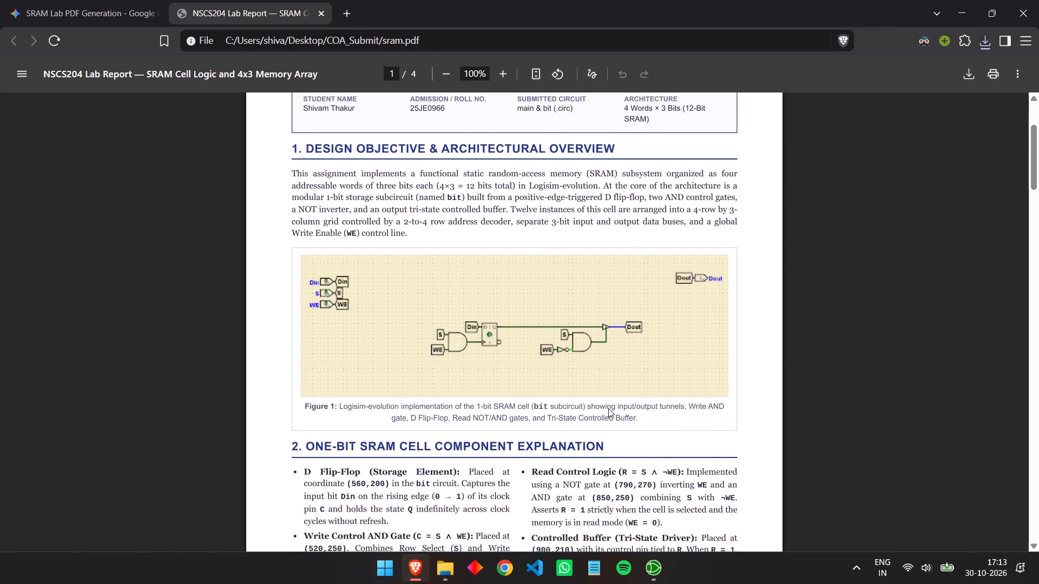
scroll(547, 363, "down", 20)
scroll(547, 363, "down", 4)
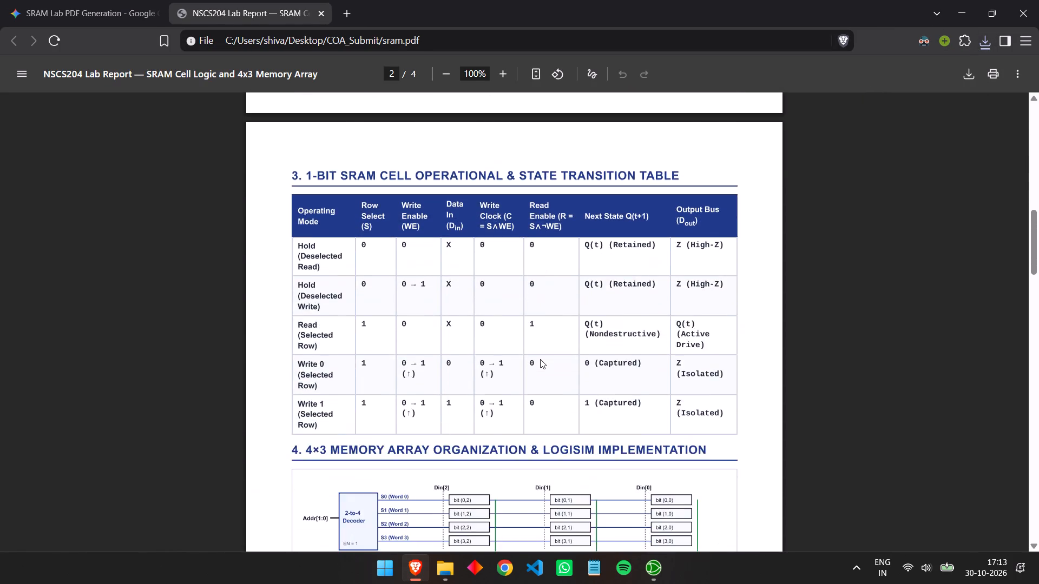
Open canva.com in a new tab and close the sram.pdf and Gemini tabs.
key("ctrl+t")
type("canva")
key("Return")
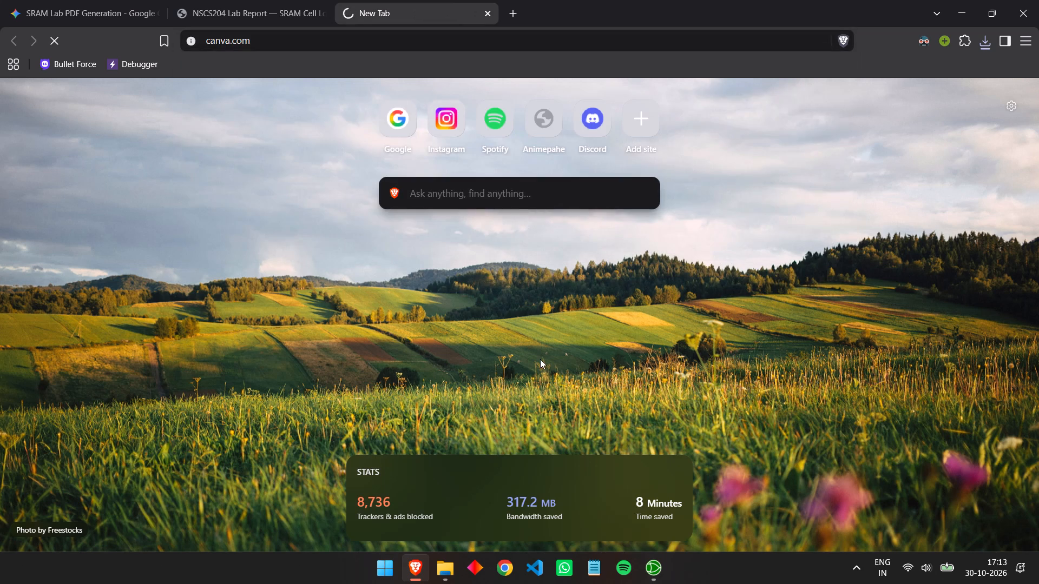
left_click(272, 8)
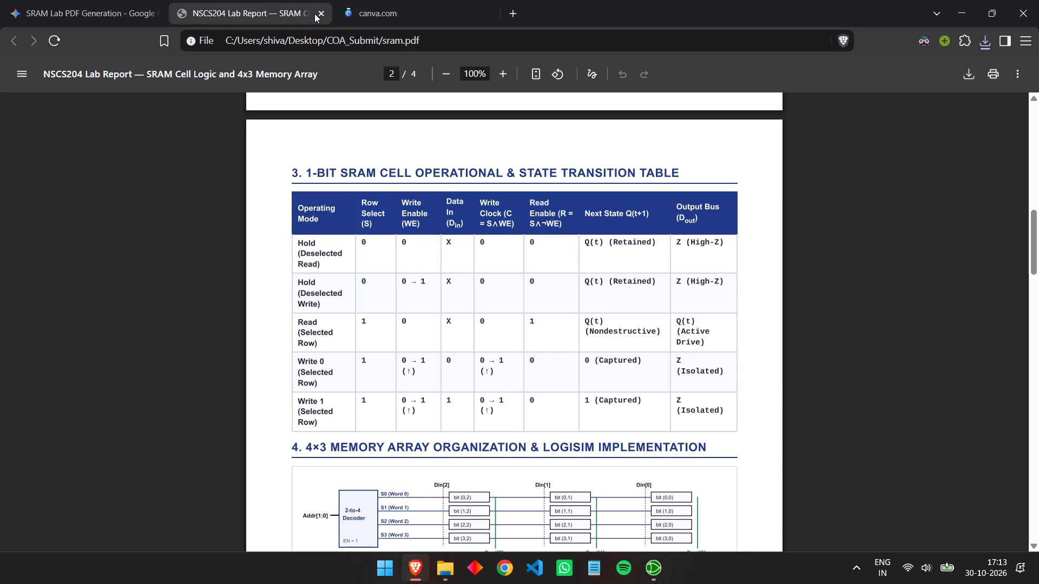
left_click(320, 14)
left_click(152, 12)
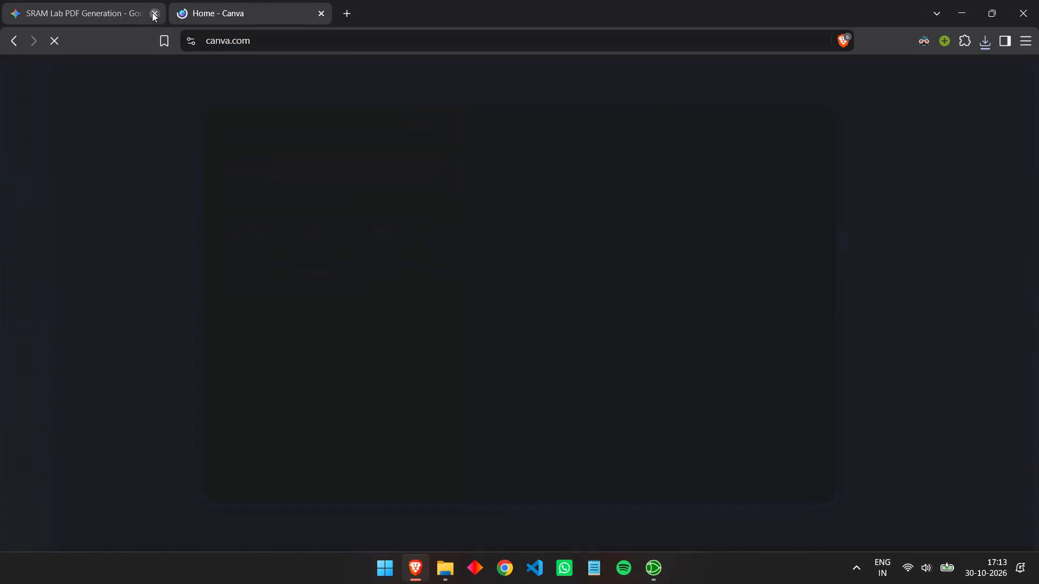
left_click(853, 121)
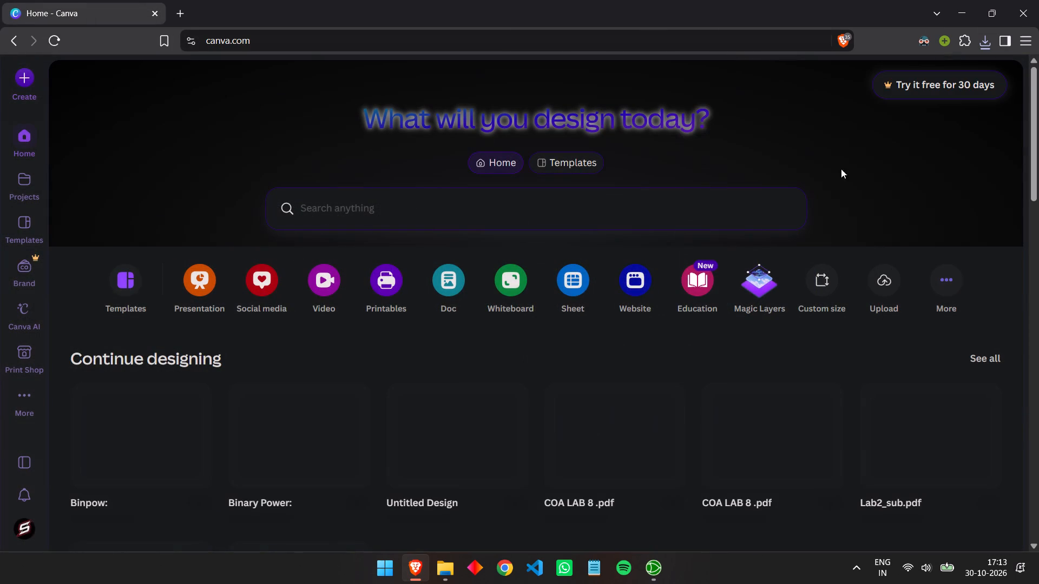
Create a new design by upload and open the file chooser for uploading files.
left_click(21, 91)
left_click(25, 77)
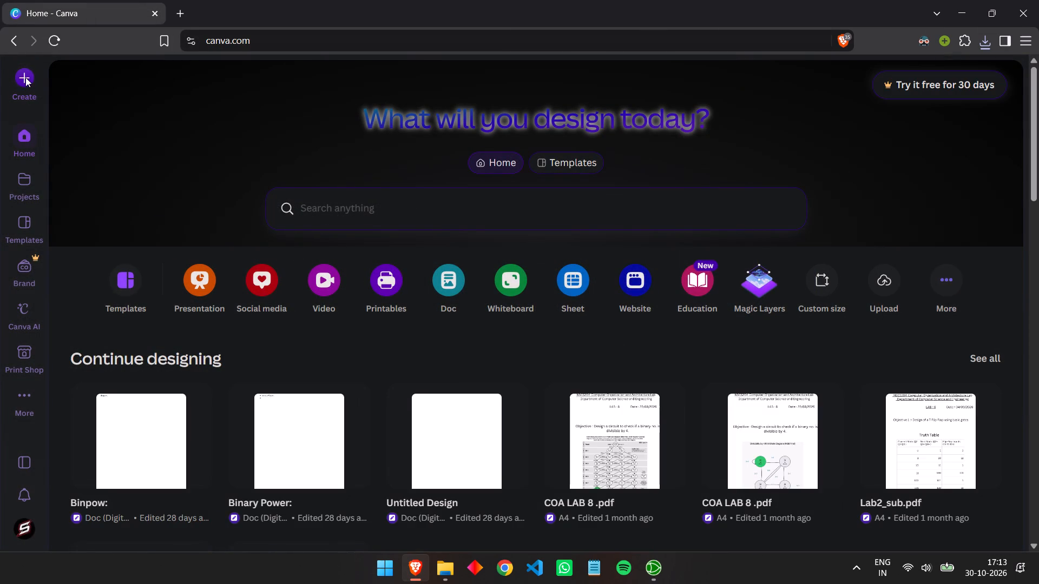
left_click(0, 217)
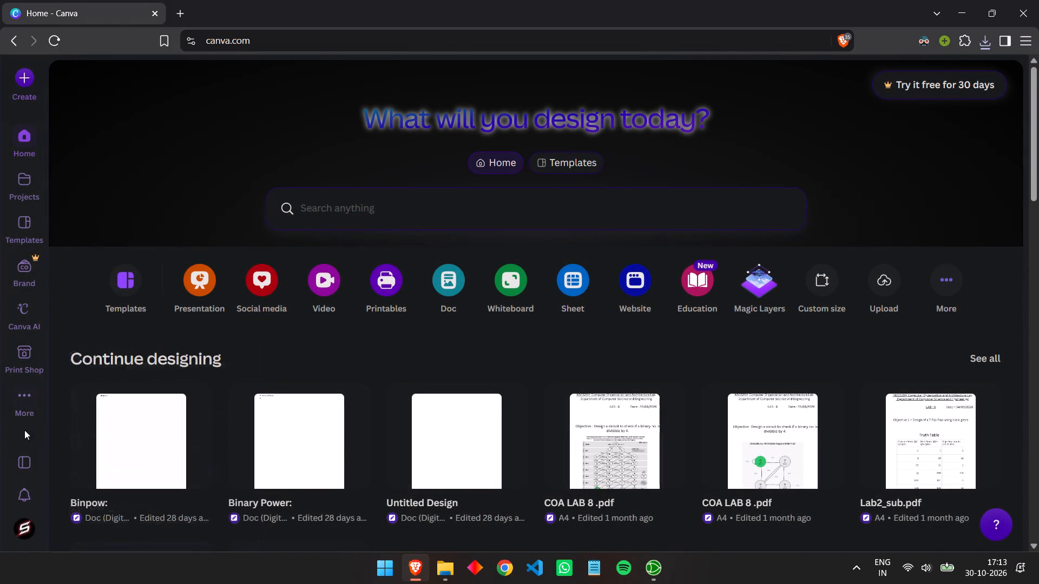
left_click(32, 182)
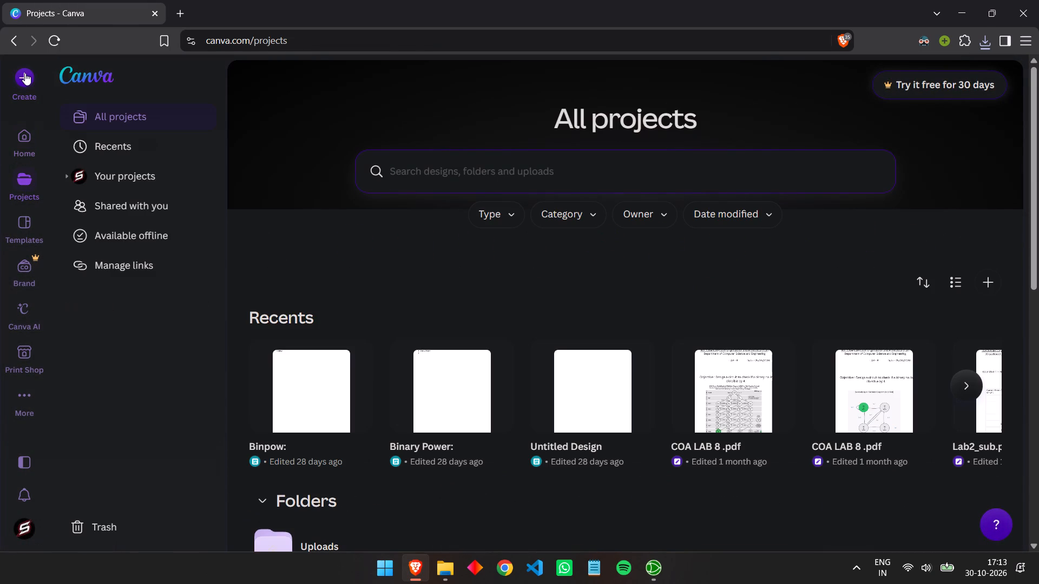
left_click(25, 73)
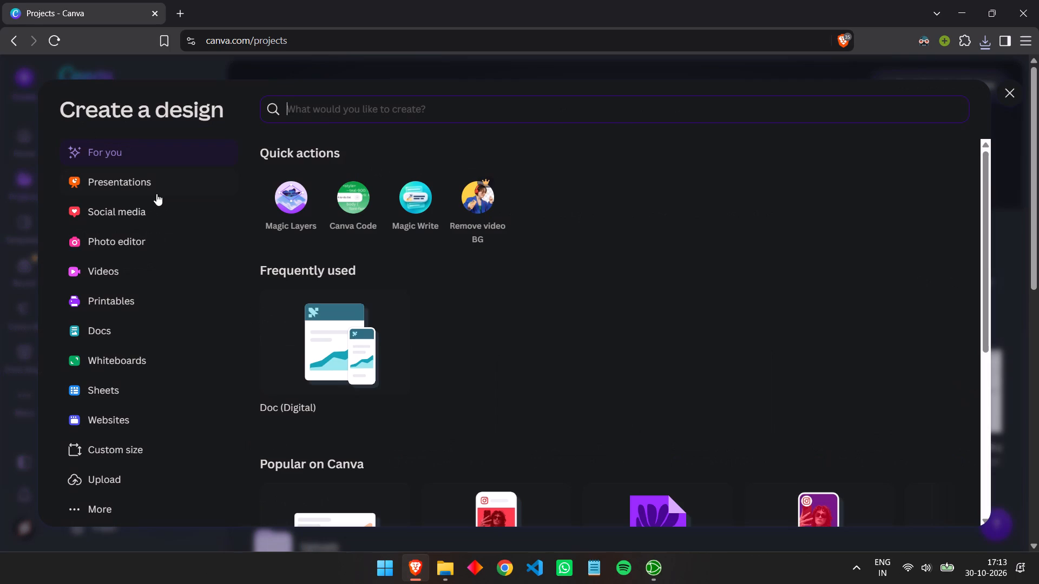
left_click(102, 470)
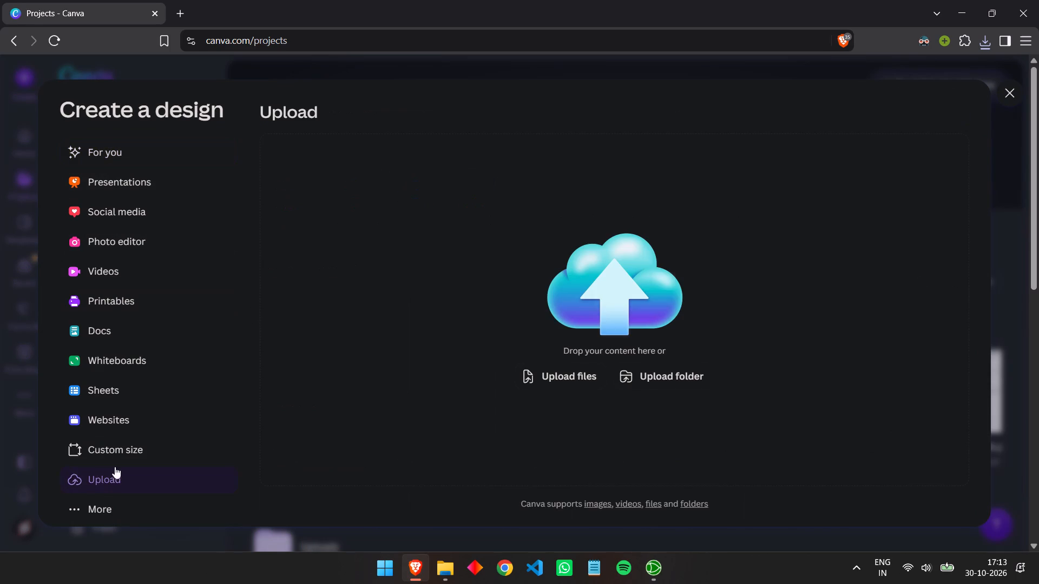
left_click(581, 374)
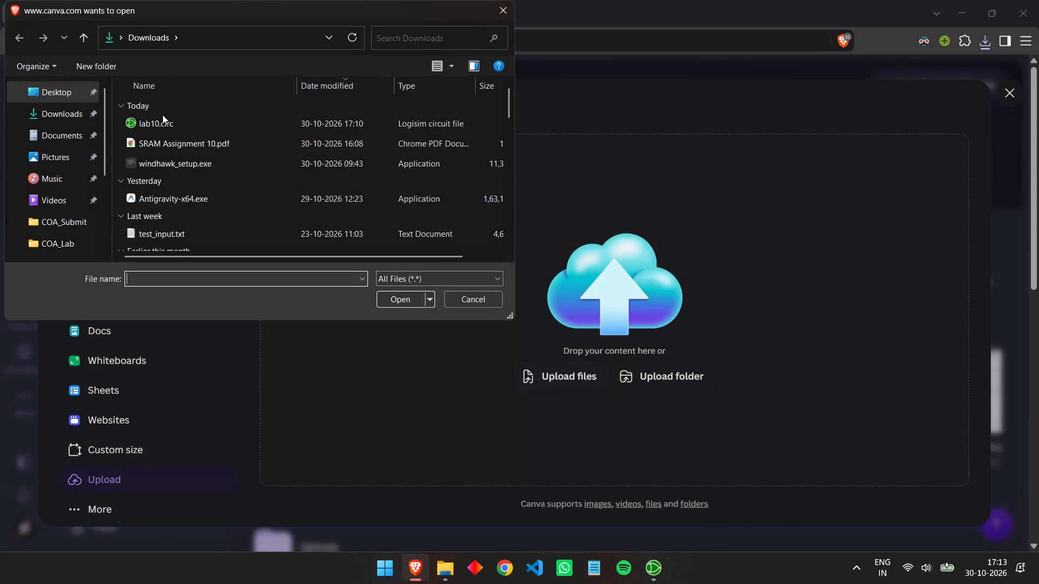
Upload sram.pdf from the COA_Submit folder on the Desktop, sorting the files by date modified to find it.
left_click(45, 97)
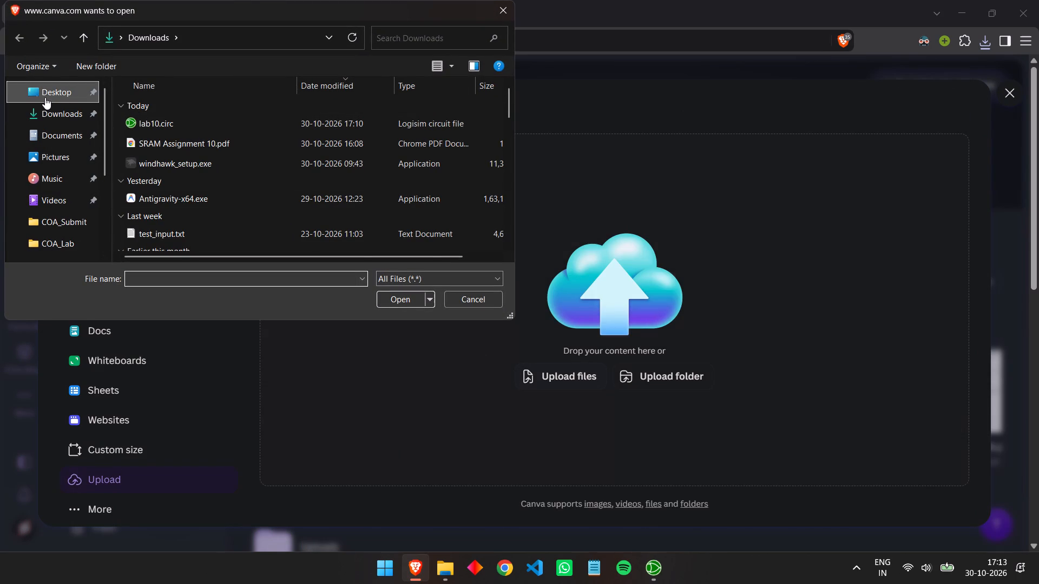
double_click(180, 207)
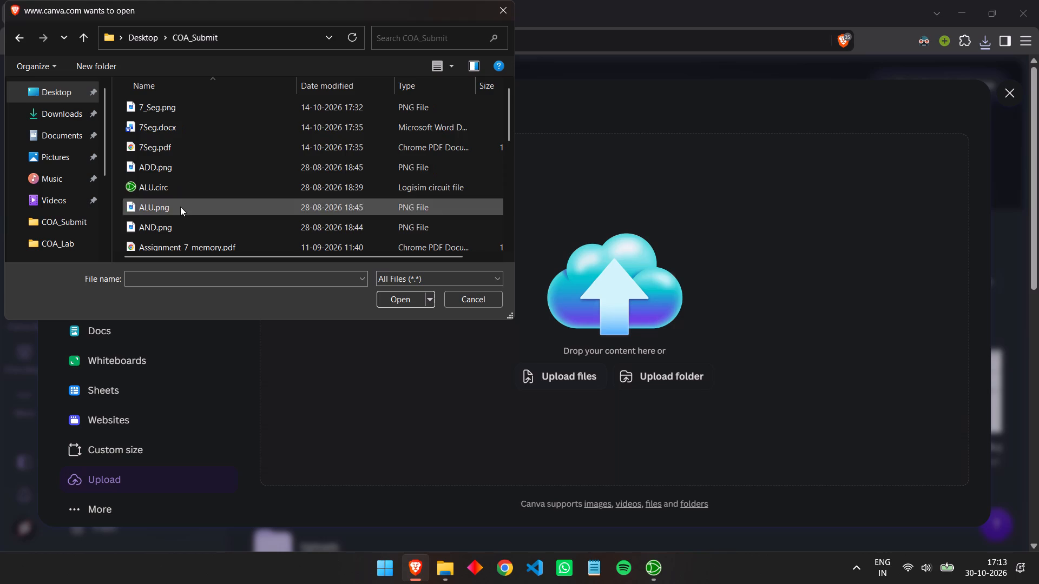
scroll(186, 208, "down", 13)
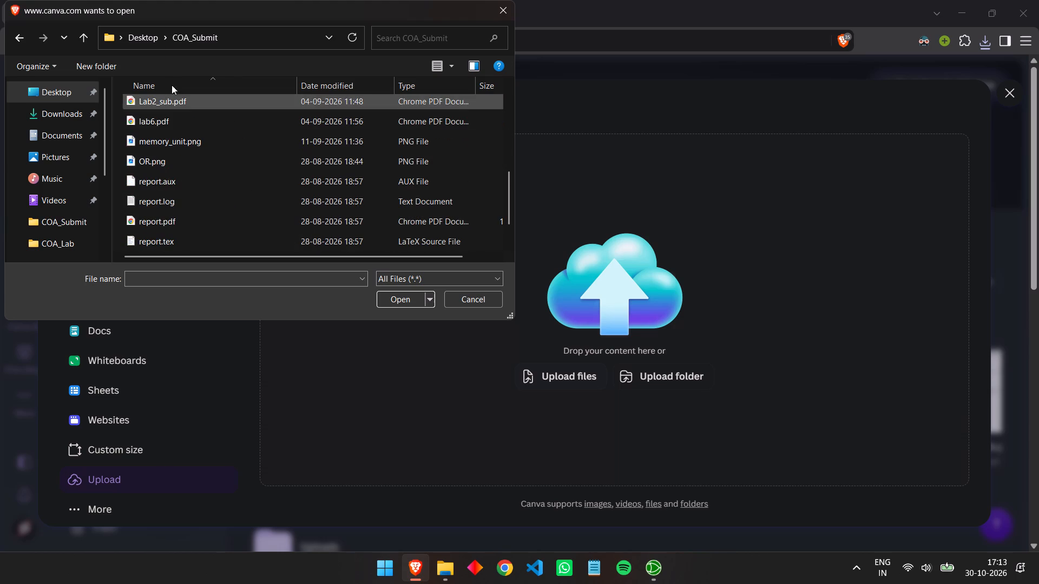
scroll(153, 118, "up", 13)
scroll(200, 136, "up", 3)
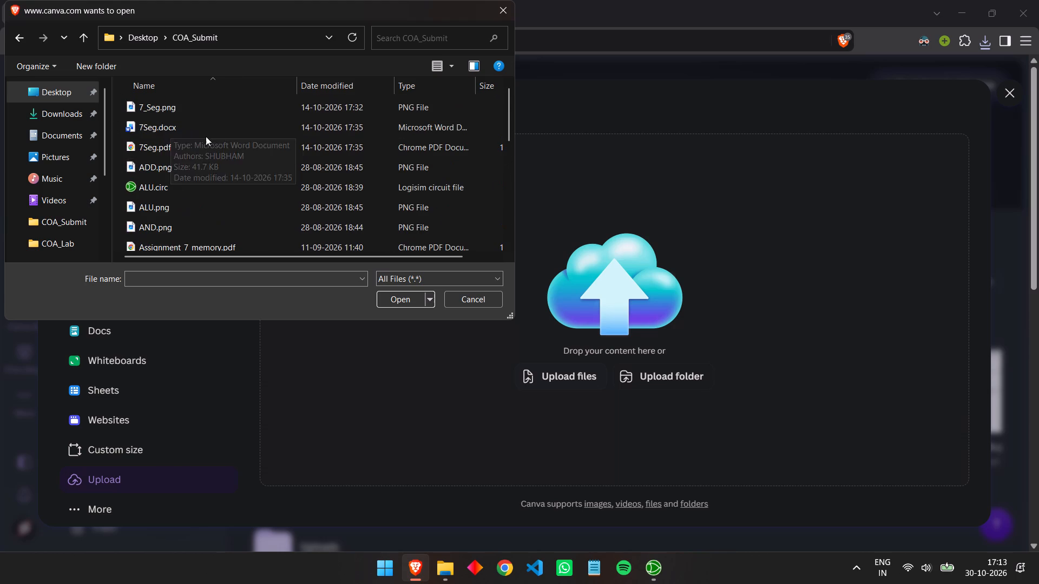
scroll(206, 136, "up", 2)
left_click(313, 78)
left_click(256, 104)
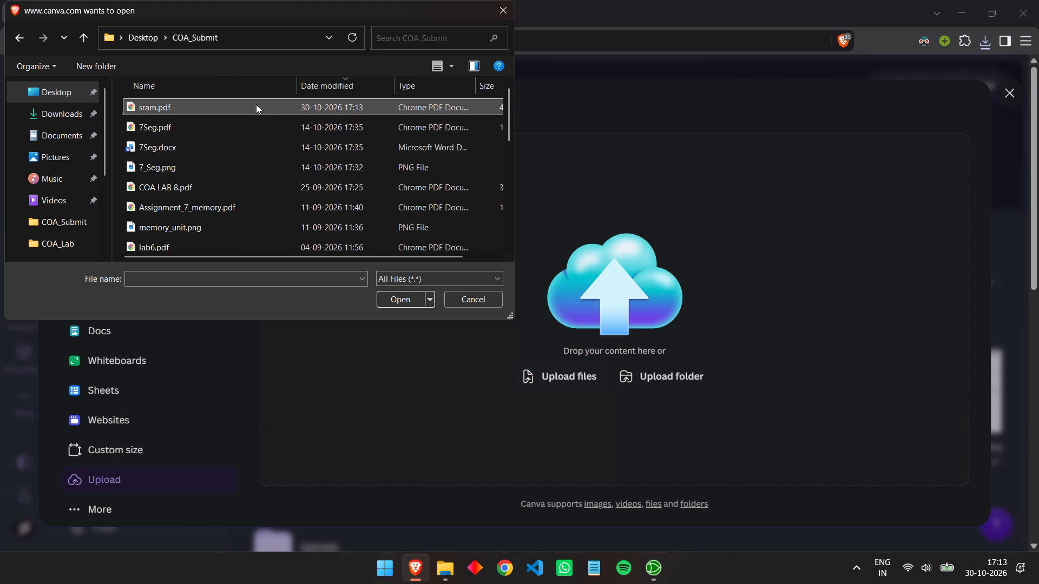
left_click(398, 299)
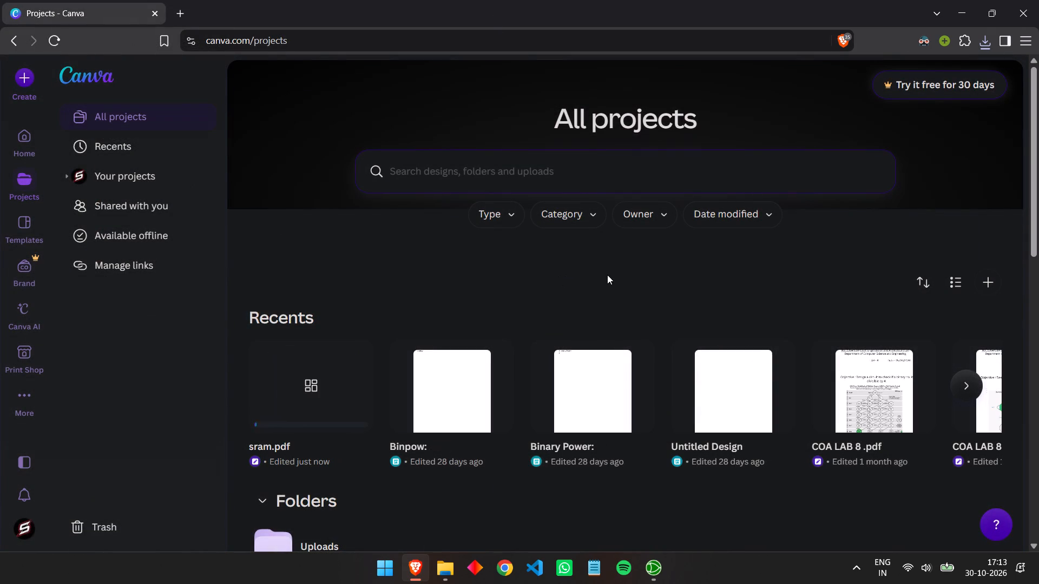
Open the uploaded sram.pdf from the recent projects for editing.
scroll(443, 276, "down", 3)
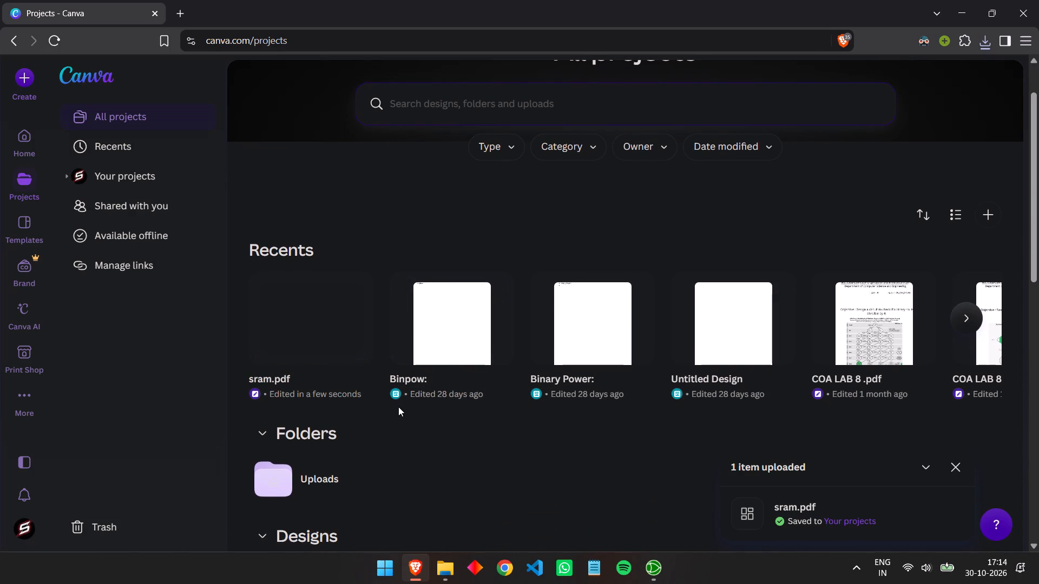
left_click(284, 328)
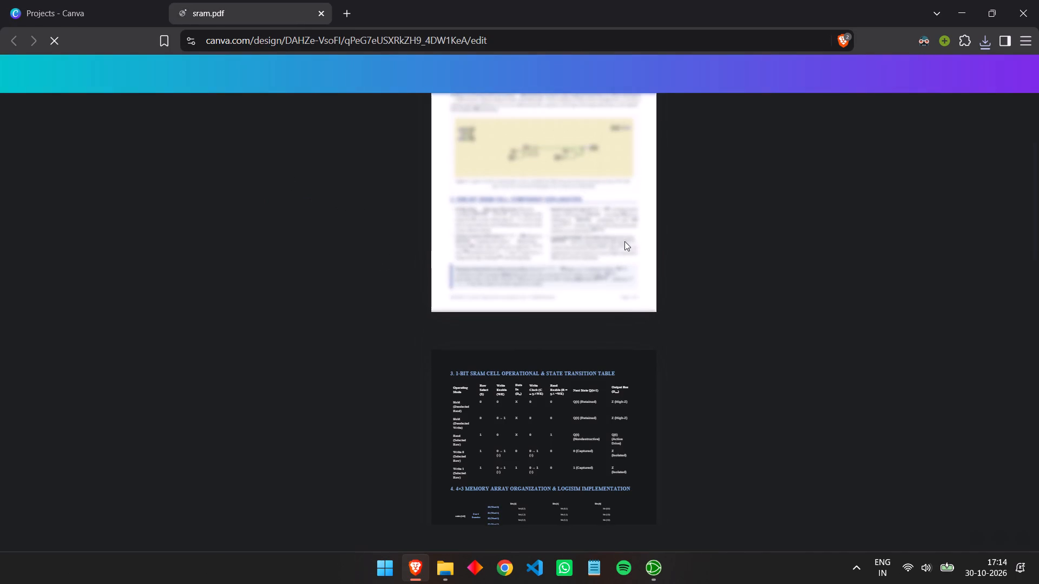
Delete the circuit image from the Figure 1 frame on page 1.
scroll(703, 294, "up", 6)
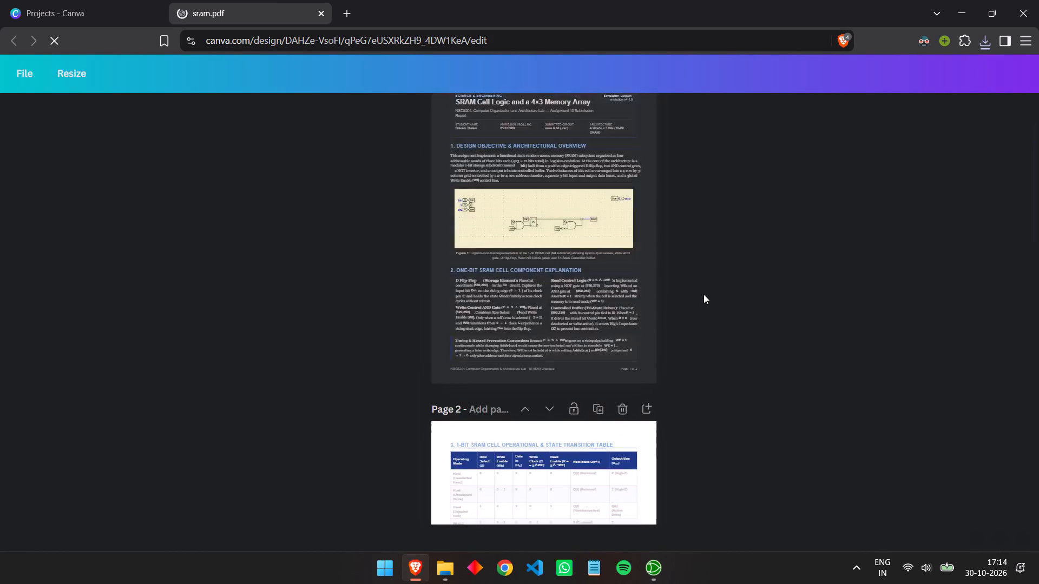
scroll(716, 302, "up", 3, "ctrl")
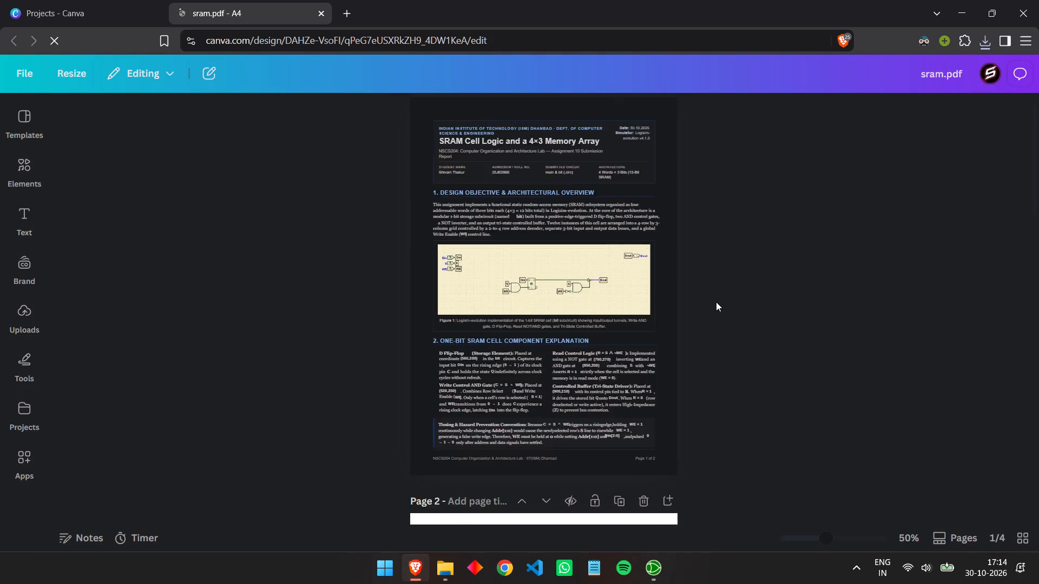
scroll(716, 302, "up", 2, "ctrl")
left_click(643, 259)
right_click(643, 259)
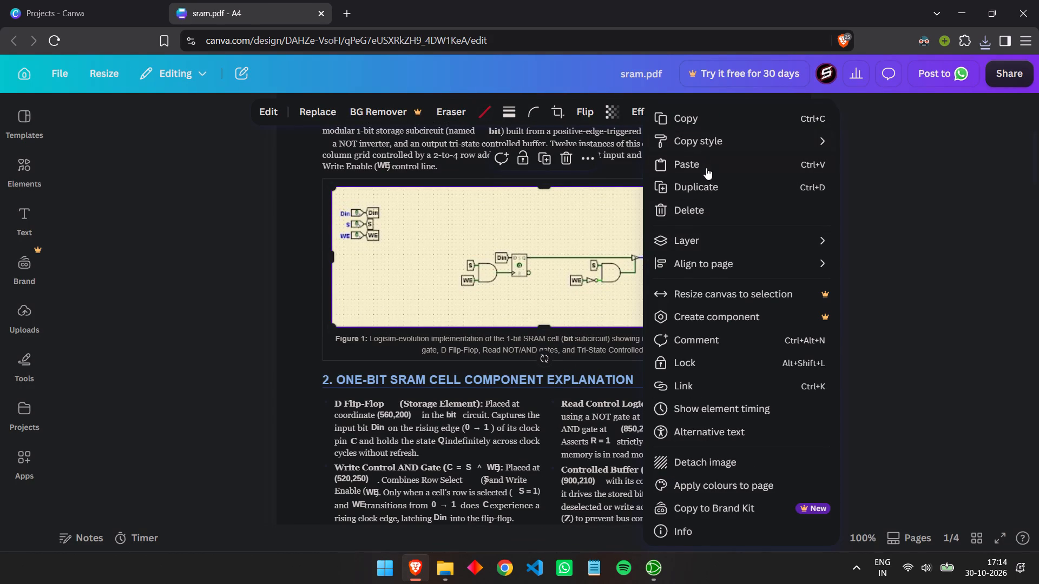
left_click(687, 206)
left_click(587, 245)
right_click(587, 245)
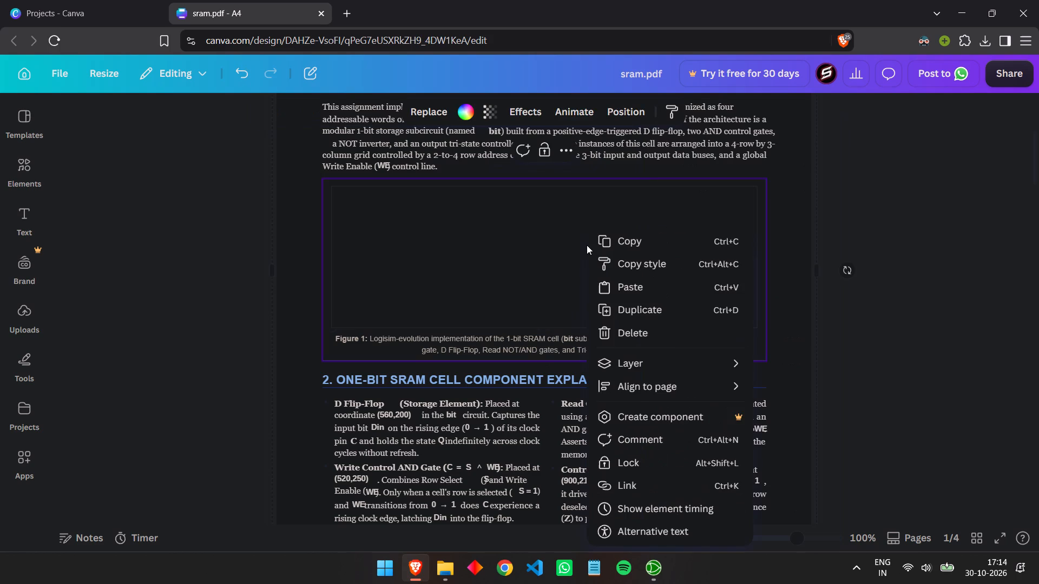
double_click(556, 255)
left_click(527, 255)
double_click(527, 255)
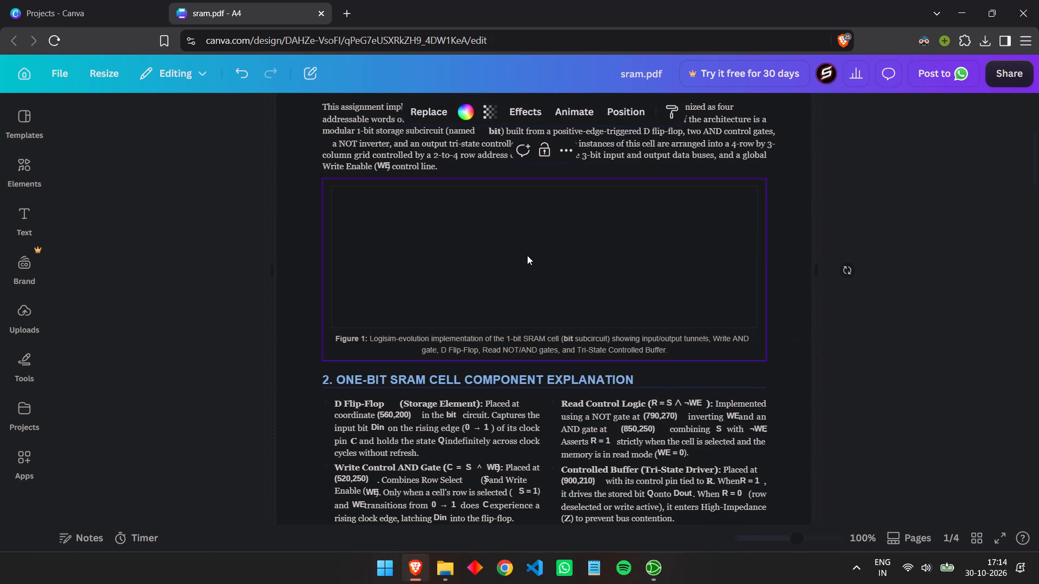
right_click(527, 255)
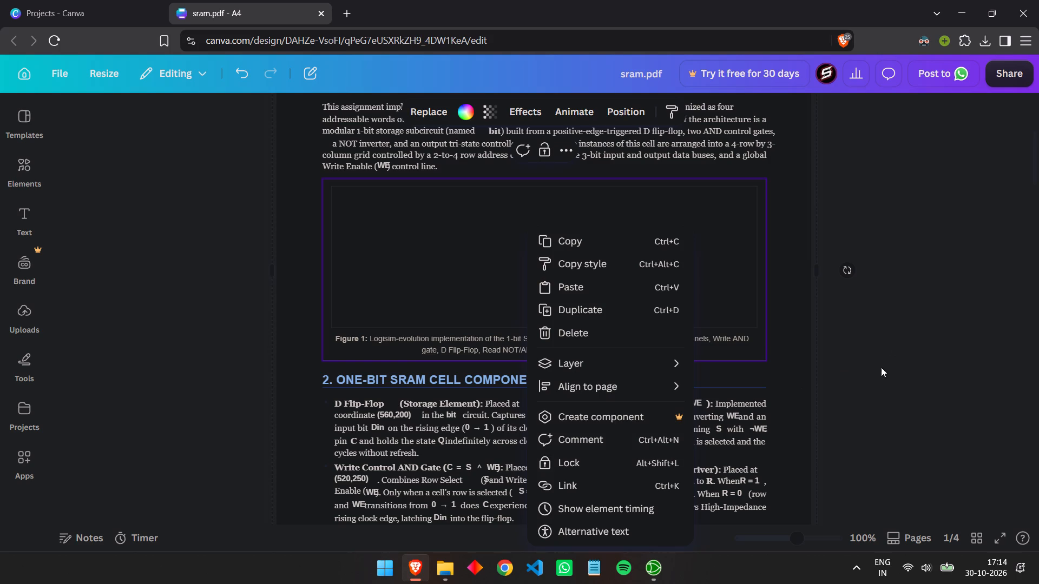
Arrange the browser and the File Explorer window side by side, with File Explorer showing the Desktop folder.
left_click_drag(539, 11, 246, 81)
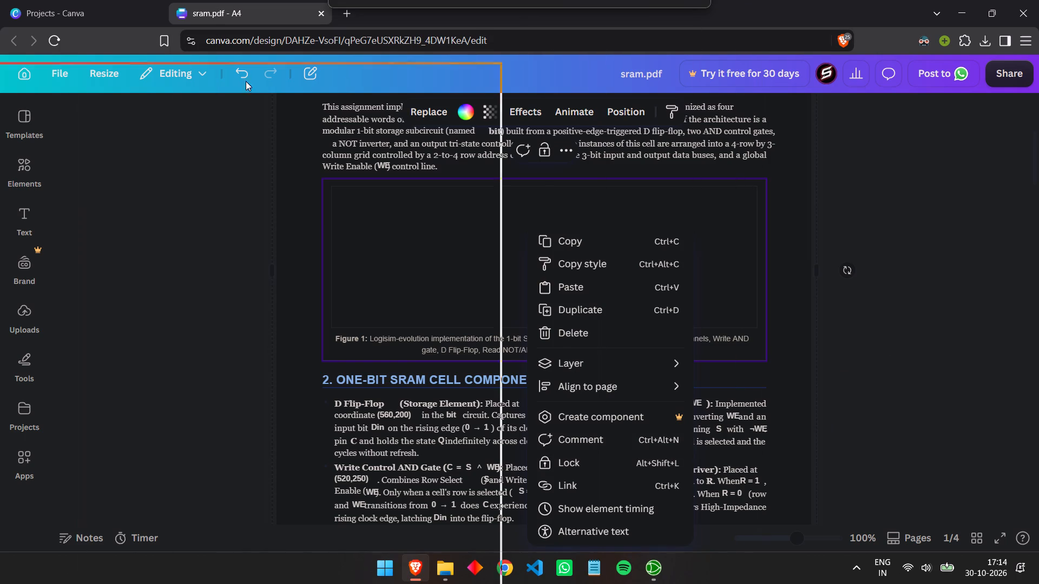
left_click_drag(246, 81, 0, 119)
left_click(764, 385)
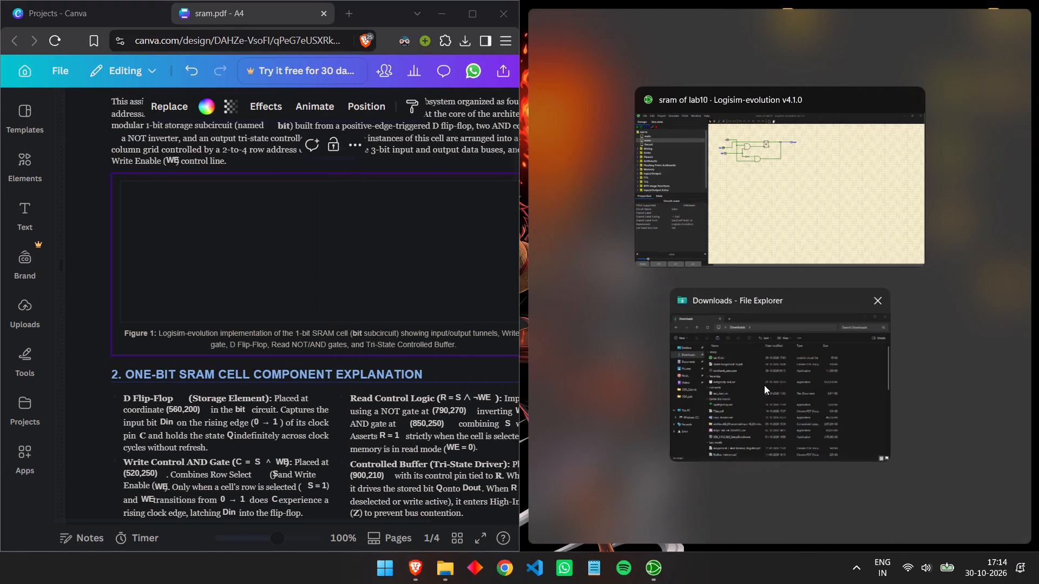
left_click(578, 110)
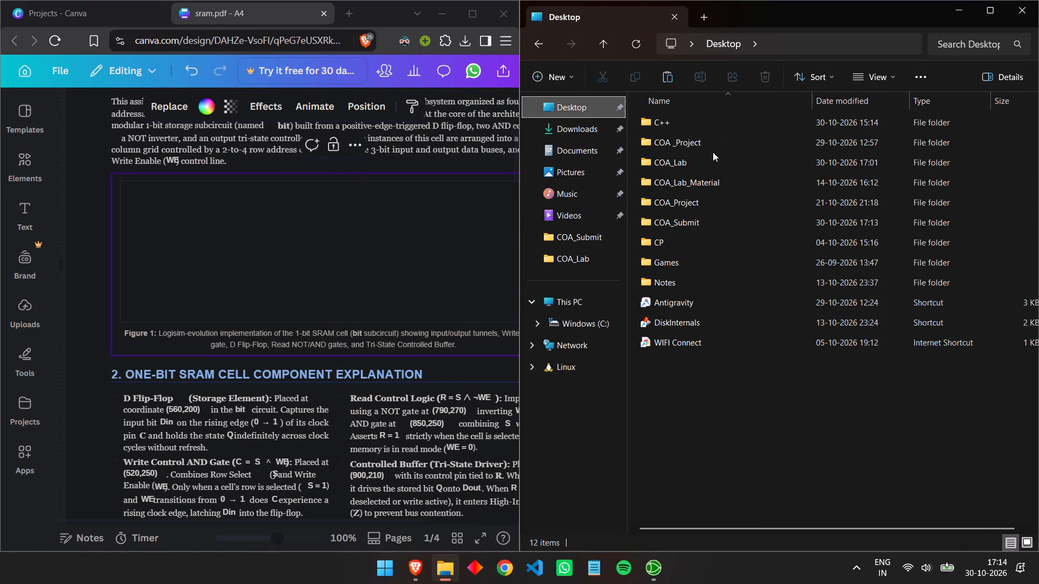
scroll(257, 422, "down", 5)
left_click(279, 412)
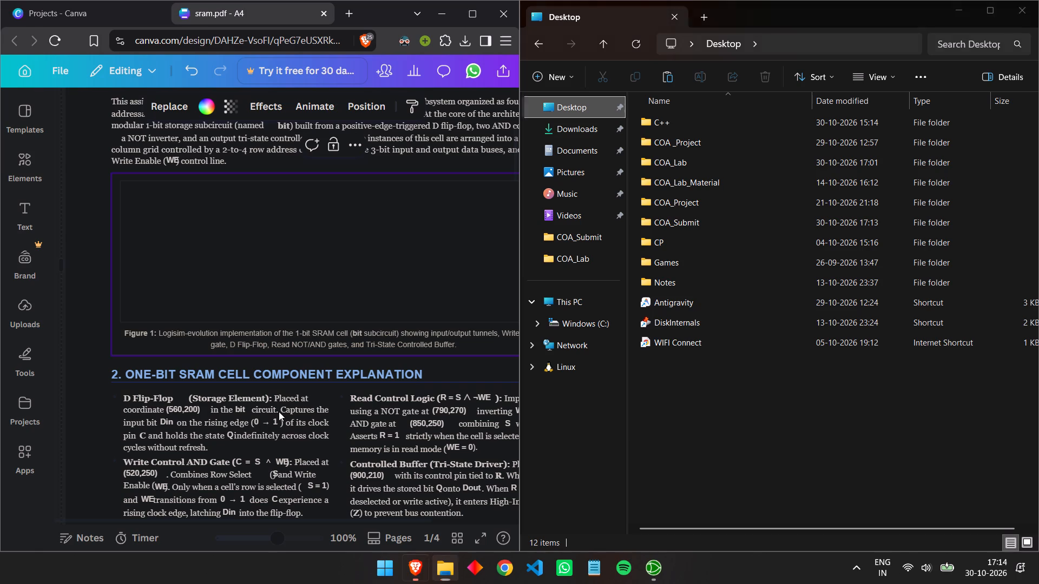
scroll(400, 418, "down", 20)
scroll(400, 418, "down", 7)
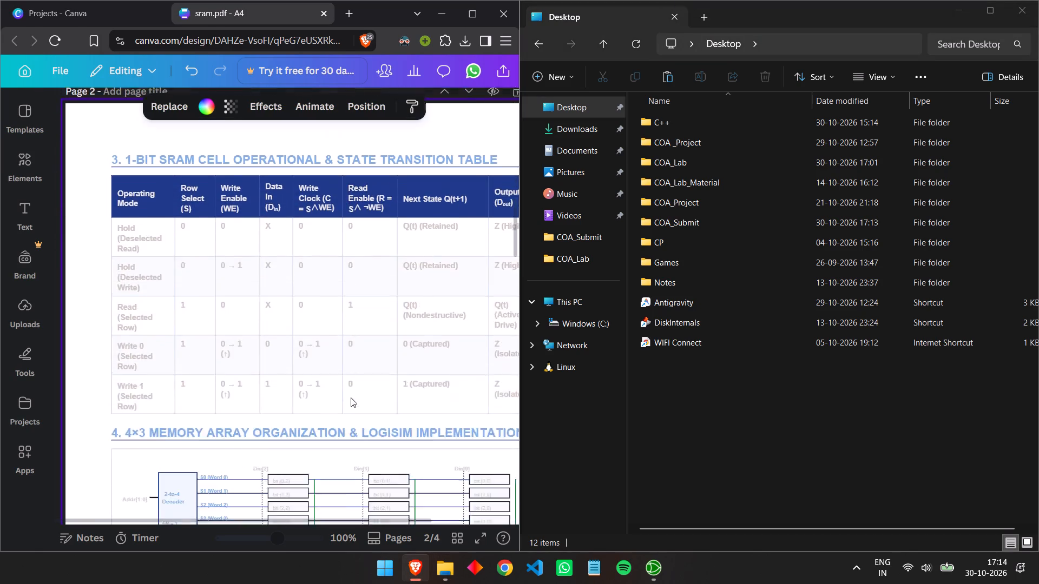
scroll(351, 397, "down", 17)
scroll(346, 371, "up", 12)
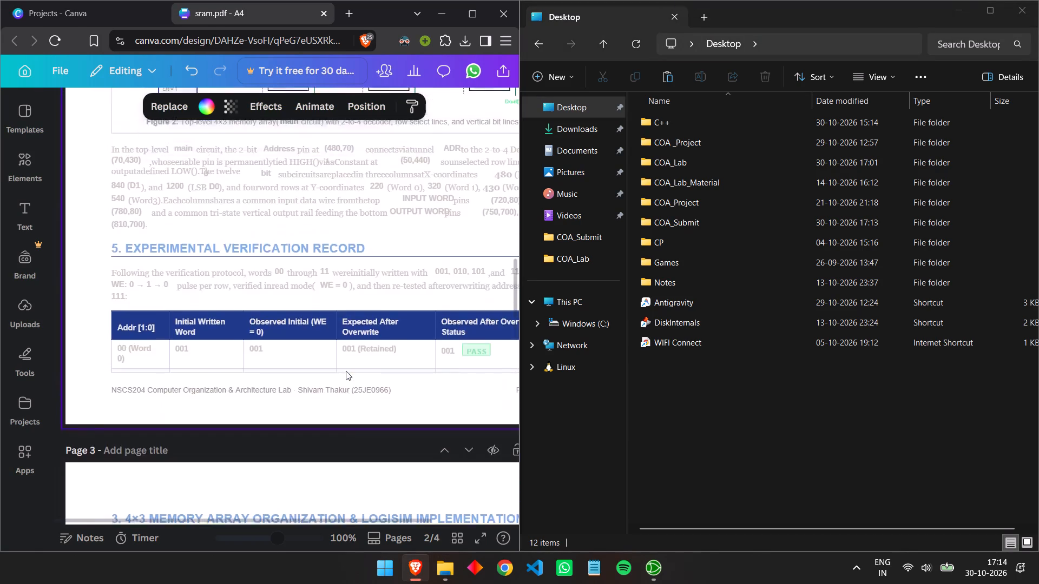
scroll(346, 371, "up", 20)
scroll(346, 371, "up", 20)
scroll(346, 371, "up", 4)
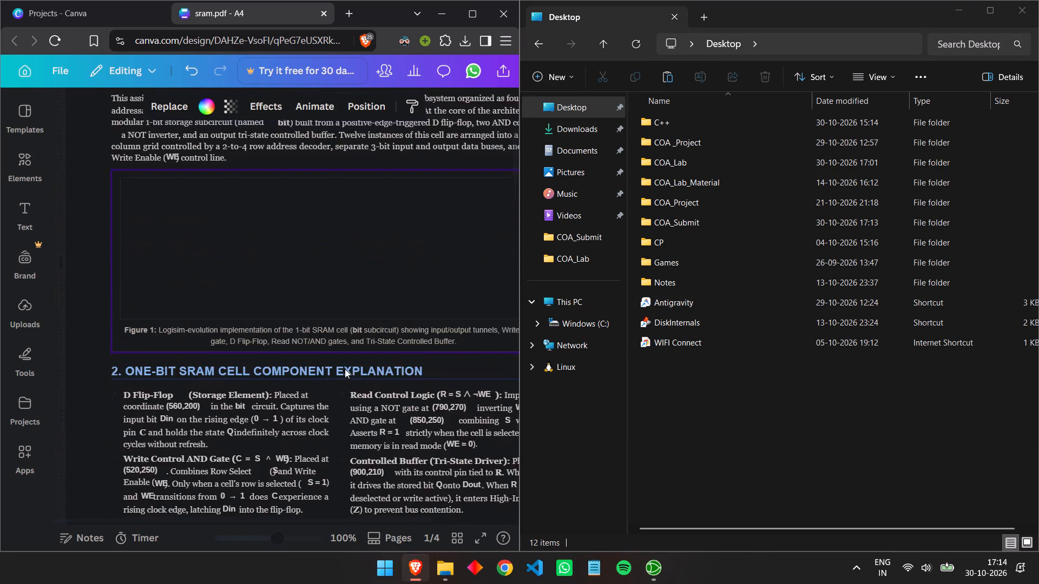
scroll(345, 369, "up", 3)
Open the Screenshots folder inside Pictures in File Explorer.
double_click(712, 225)
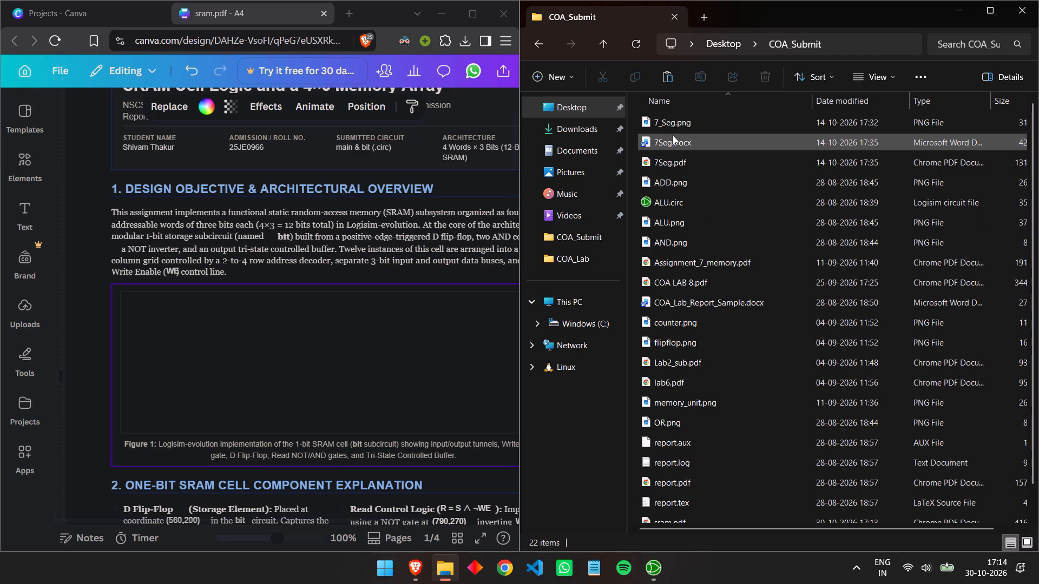
left_click(731, 46)
left_click(583, 169)
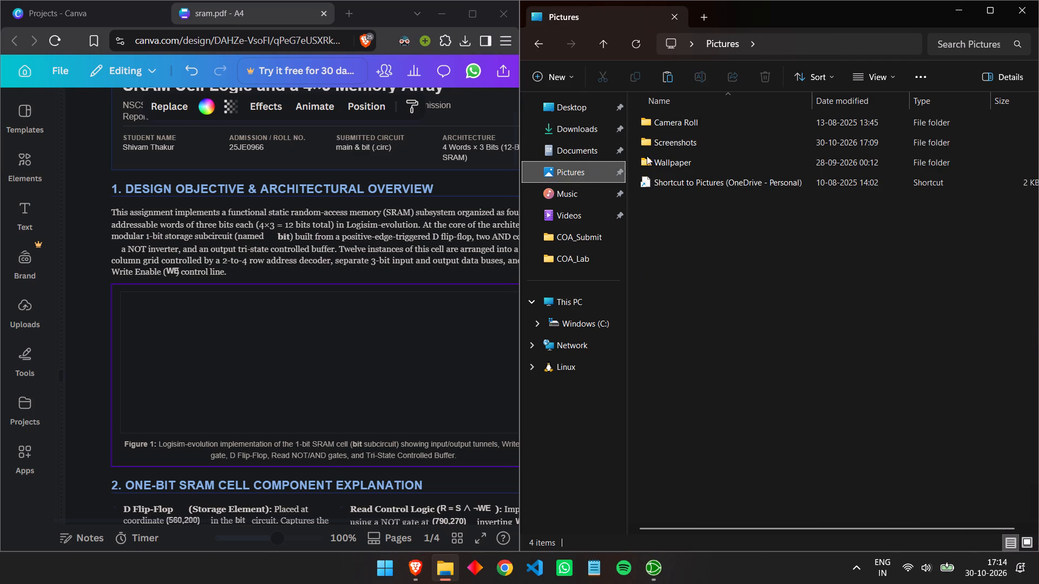
double_click(699, 144)
Preview Screenshot 2026-10-30 170952.png to check which circuit it shows, and close the preview.
left_click(705, 125)
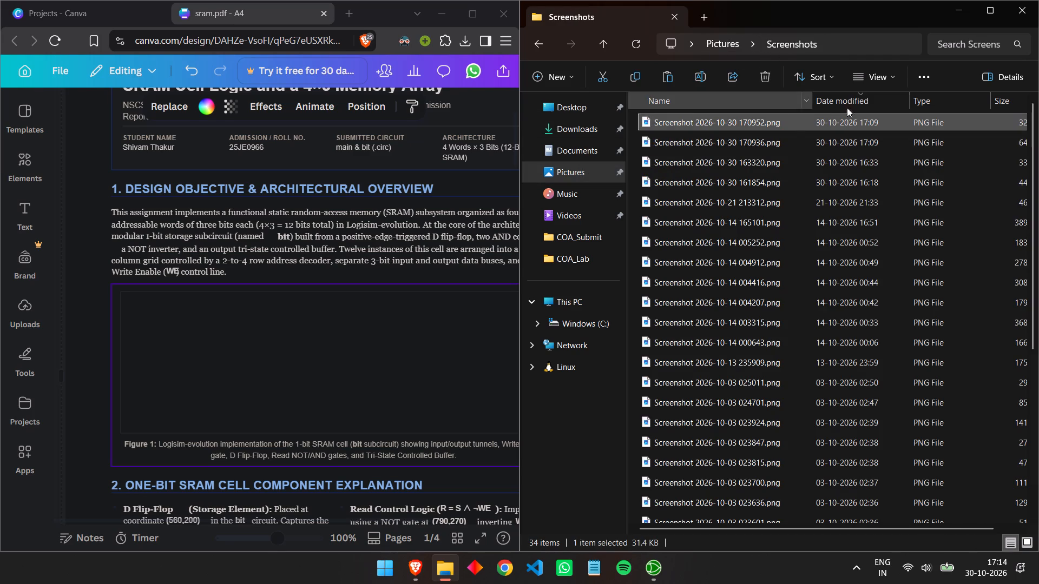
right_click(795, 122)
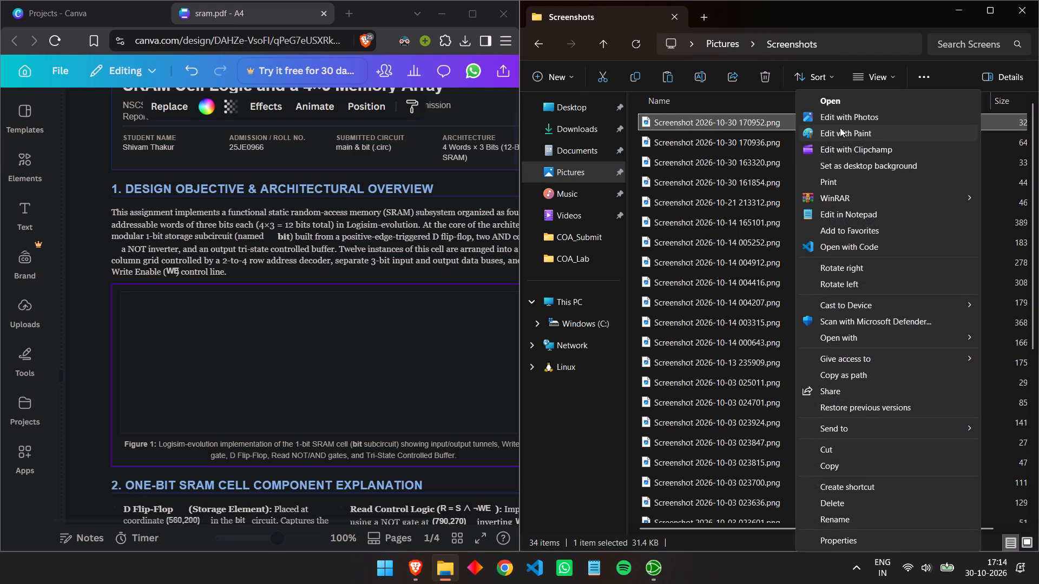
double_click(695, 123)
left_click(812, 92)
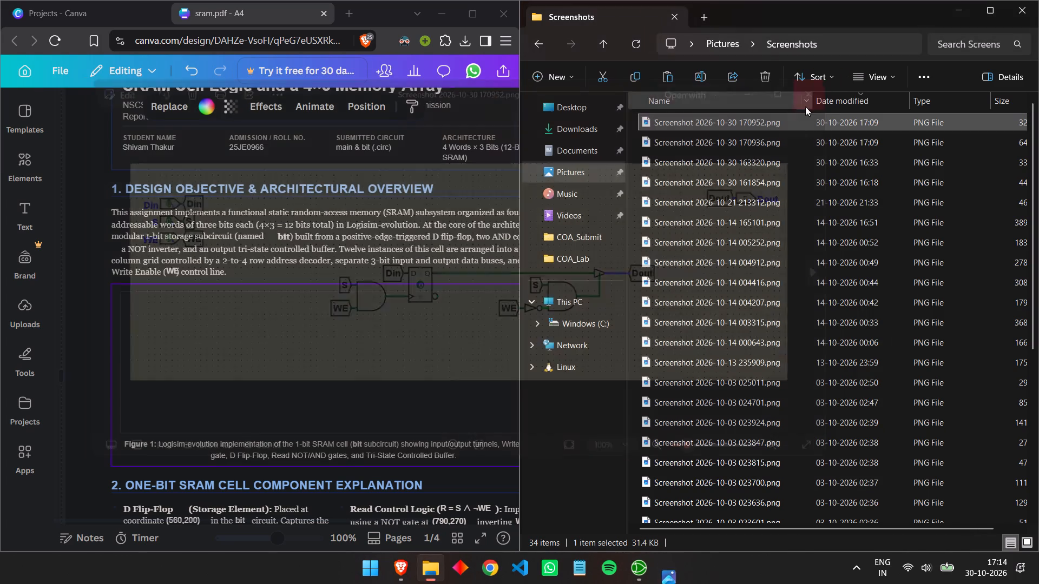
Insert Screenshot 2026-10-30 170952.png into the empty Figure 1 frame on page 1 of the design.
left_click_drag(744, 122, 340, 391)
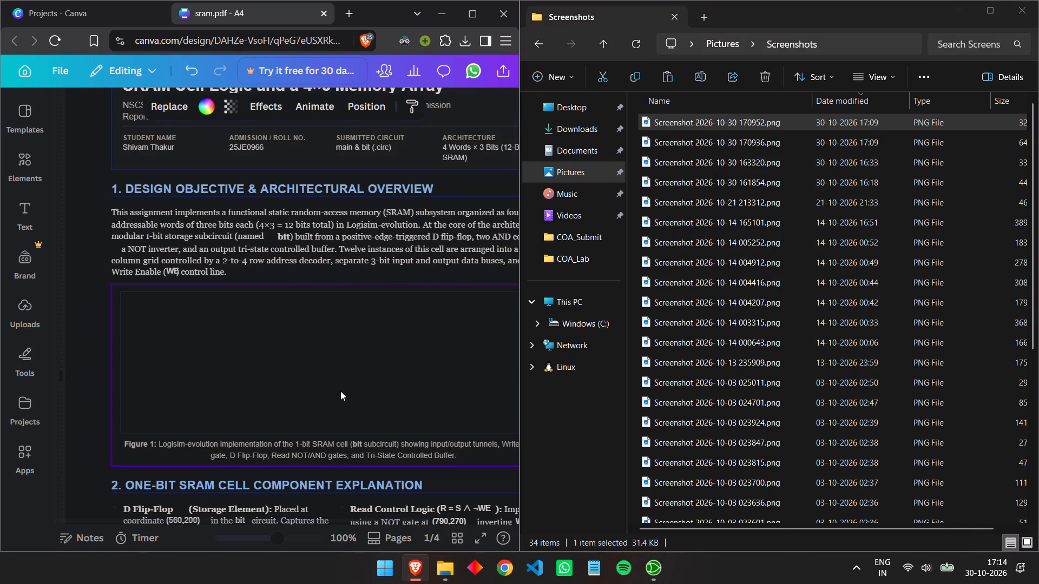
Replace the Figure 2 circuit image on page 3 with Screenshot 2026-10-30 170936.png, fitted into the same image frame.
scroll(431, 433, "down", 1)
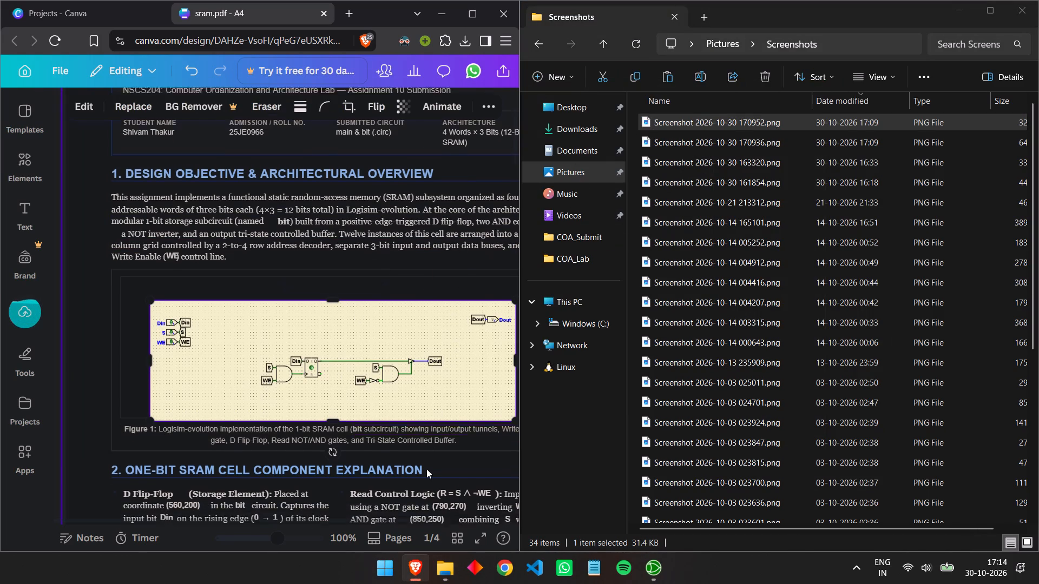
scroll(425, 475, "down", 20)
scroll(425, 475, "down", 19)
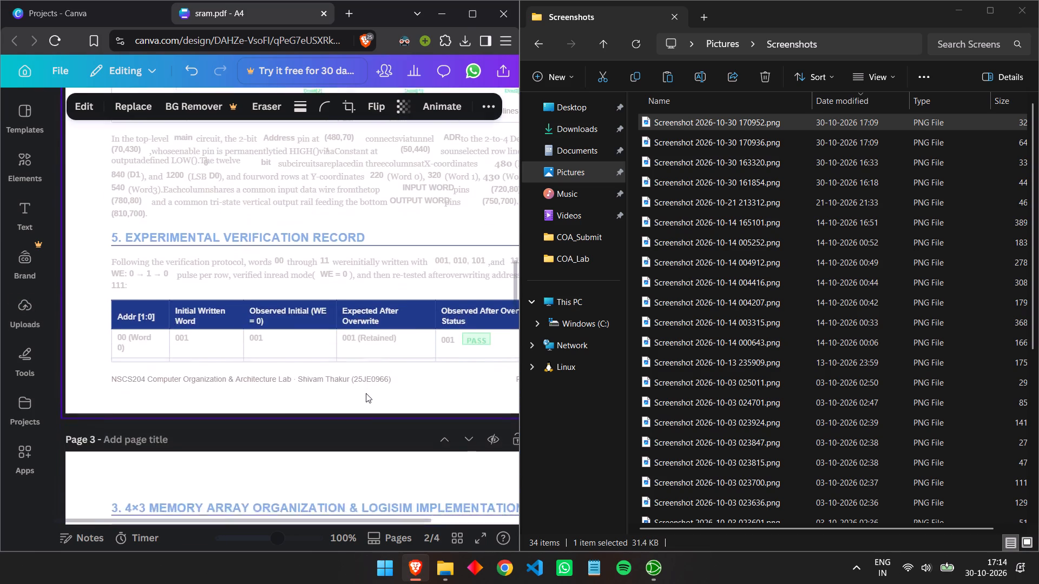
scroll(366, 393, "down", 9)
left_click(346, 364)
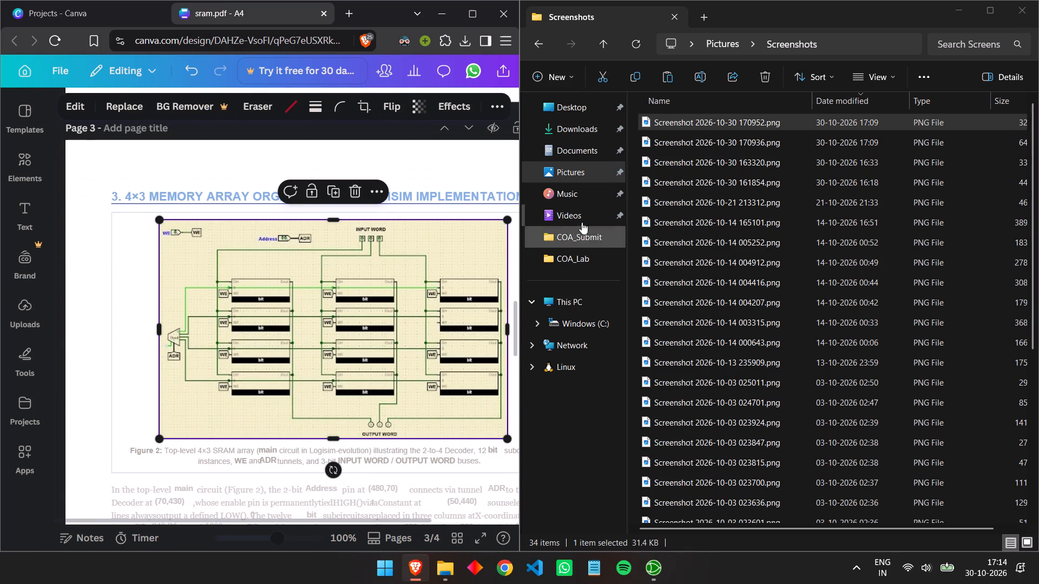
key("Delete")
left_click_drag(680, 144, 372, 330)
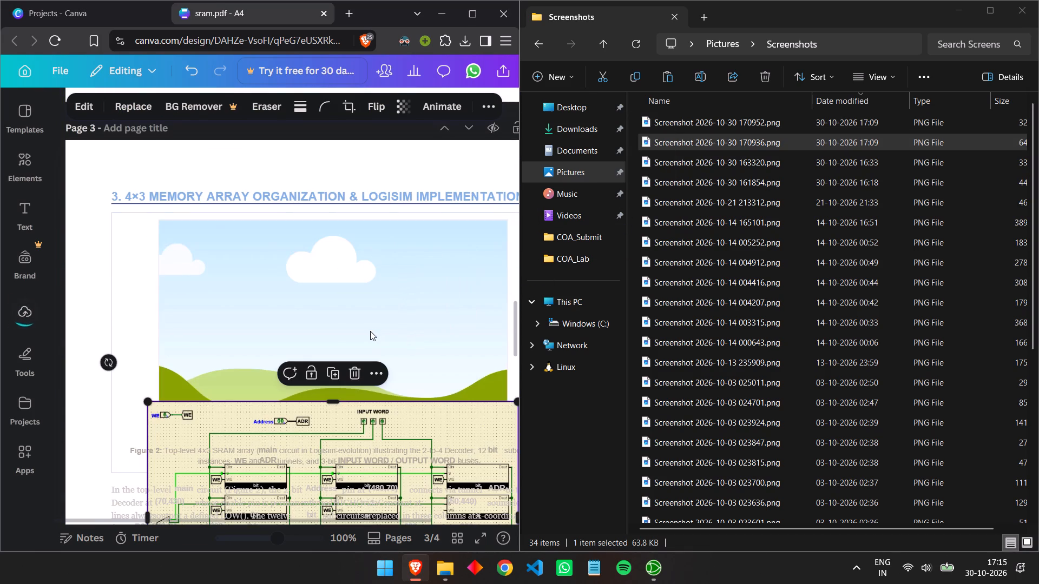
left_click_drag(346, 421, 355, 323)
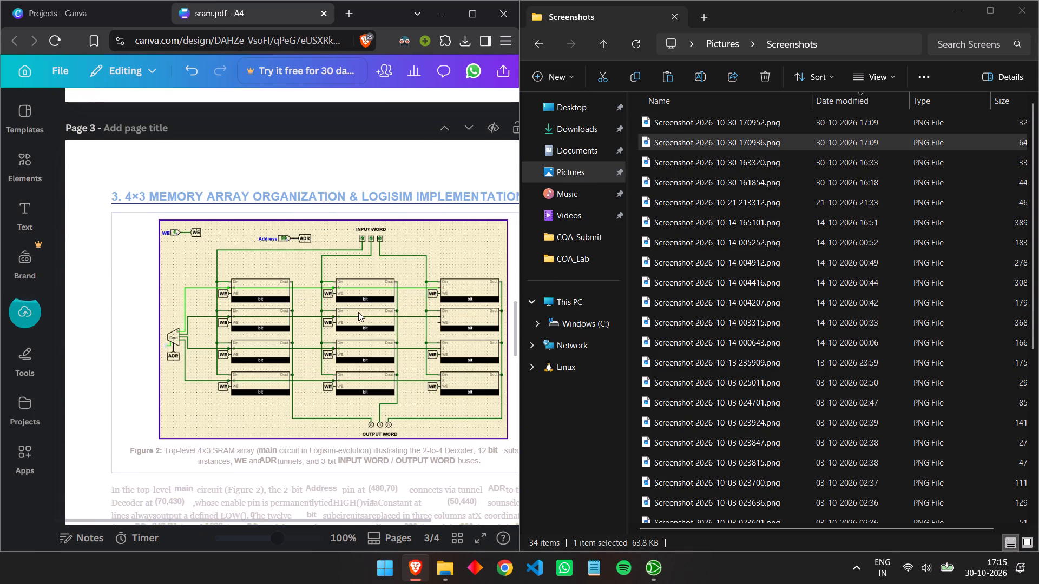
Close the File Explorer window and maximize the browser window with the design.
left_click(1022, 15)
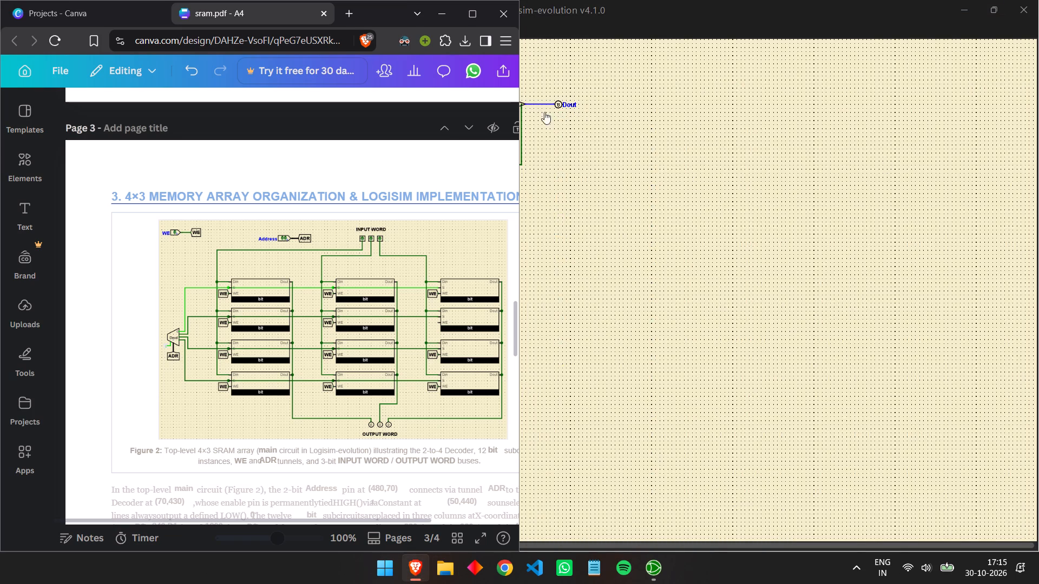
left_click(475, 15)
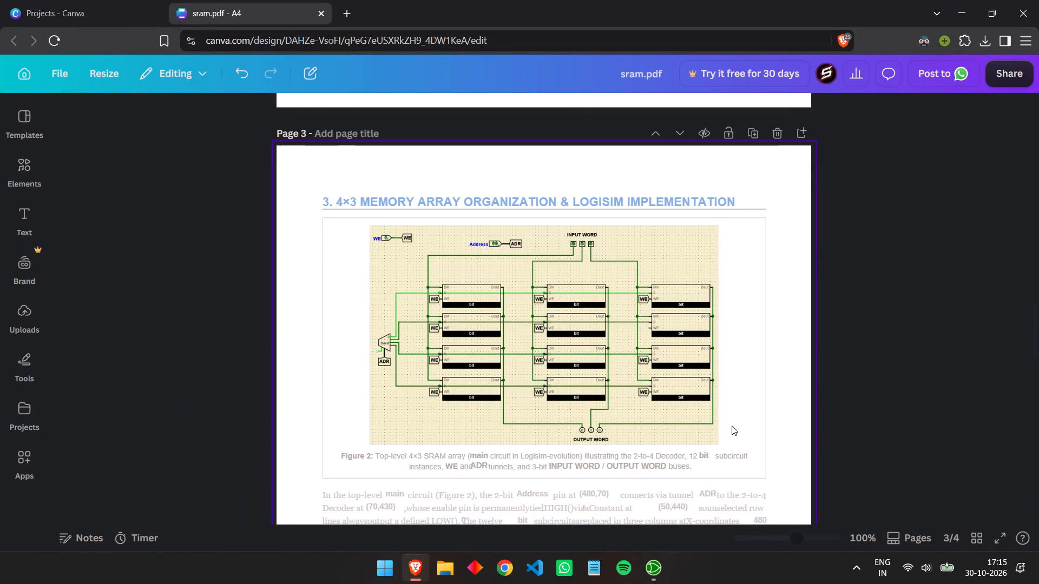
Look over pages 1 to 3 of the design to check the text, tables and inserted circuit figures.
left_click(923, 359)
left_click(779, 313)
left_click(325, 178)
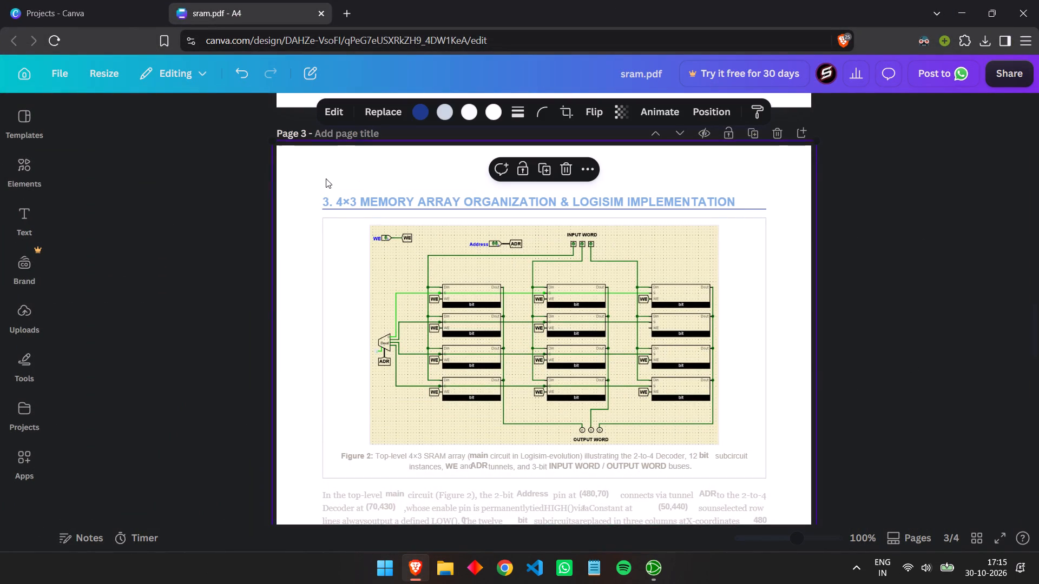
scroll(640, 441, "down", 2)
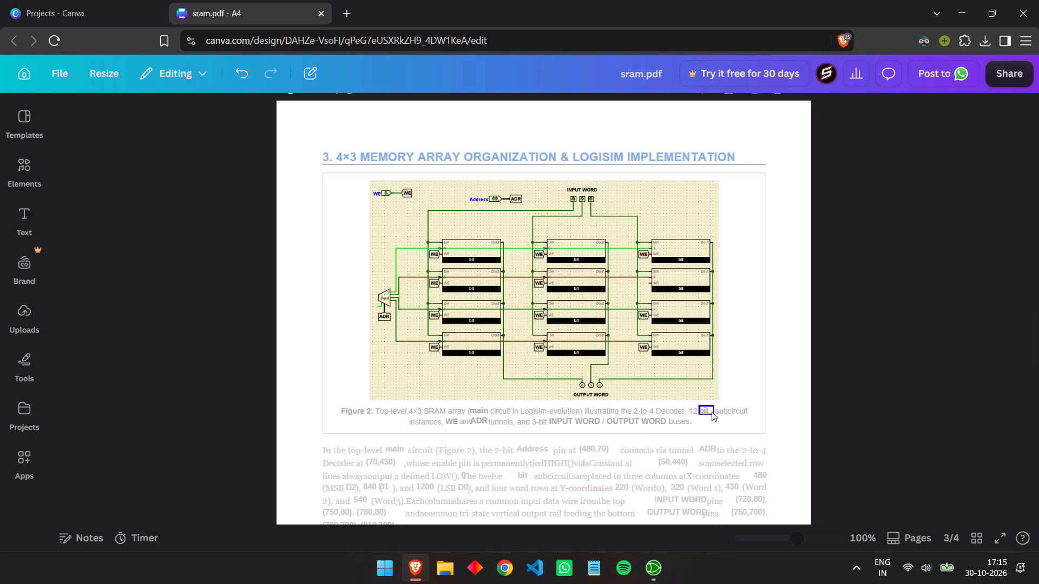
scroll(688, 395, "up", 20)
scroll(688, 395, "up", 5)
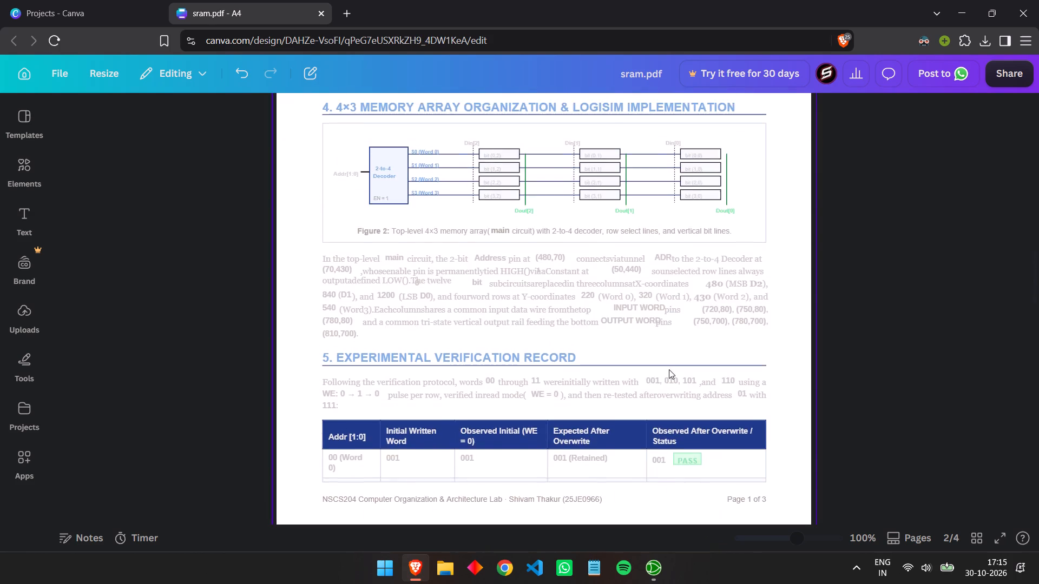
scroll(669, 369, "up", 20)
scroll(669, 369, "up", 6)
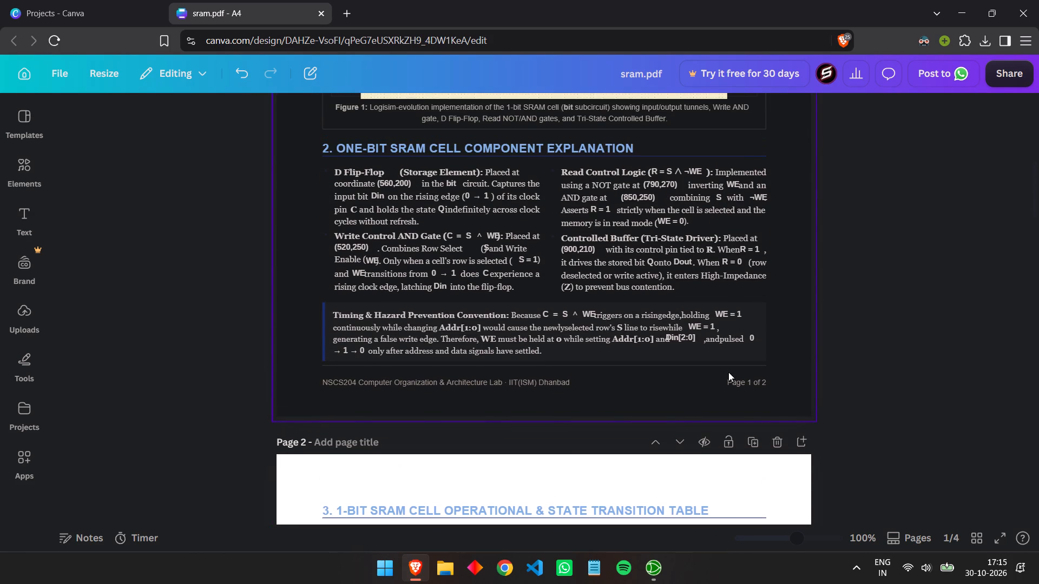
left_click(728, 372)
left_click(583, 461)
left_click(655, 370)
left_click(677, 477)
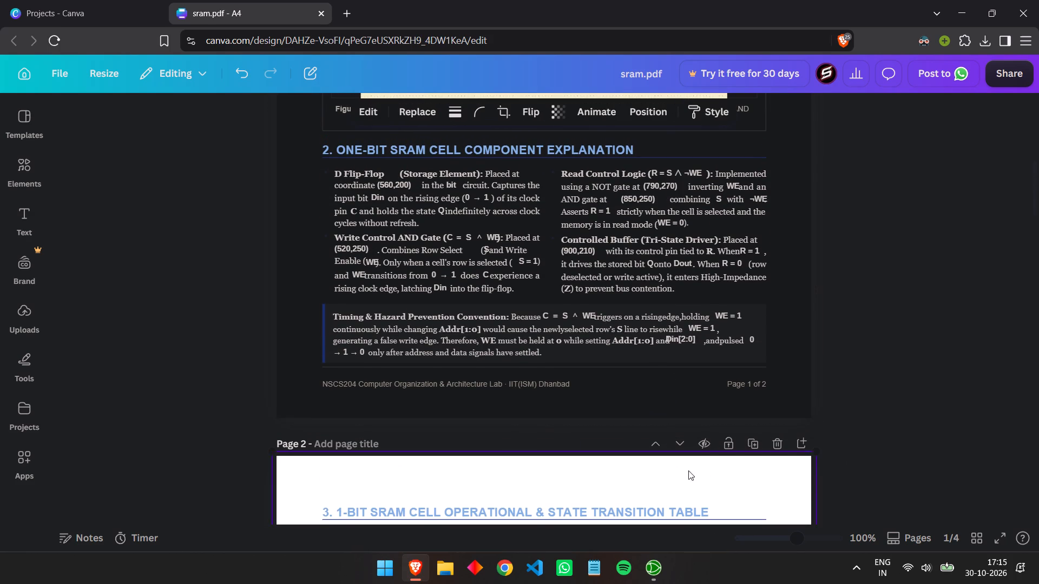
scroll(688, 470, "down", 14)
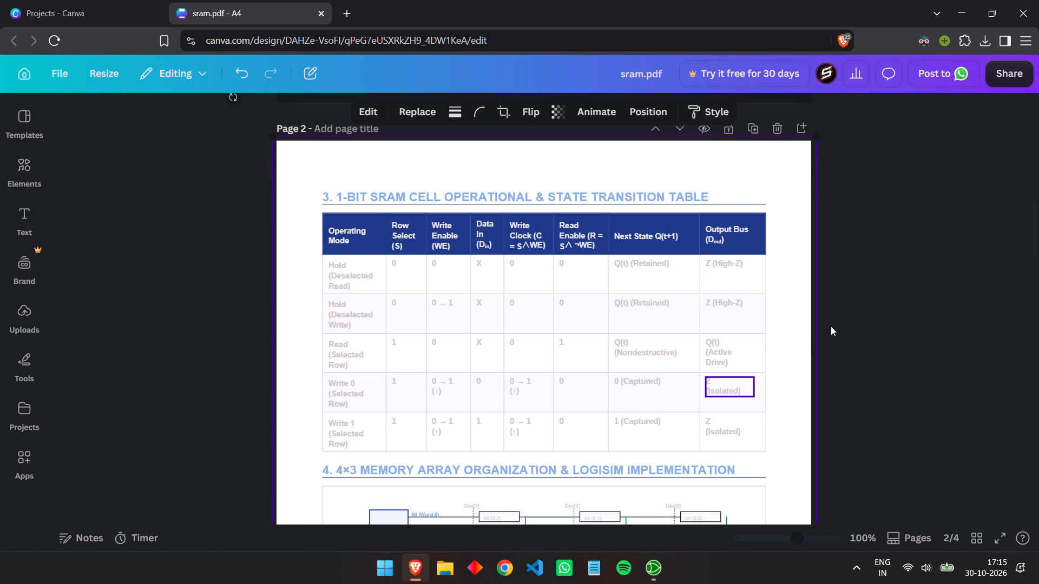
Turn off the dark mode applied to the design editor page so it shows in light colours.
key("alt+shift+d")
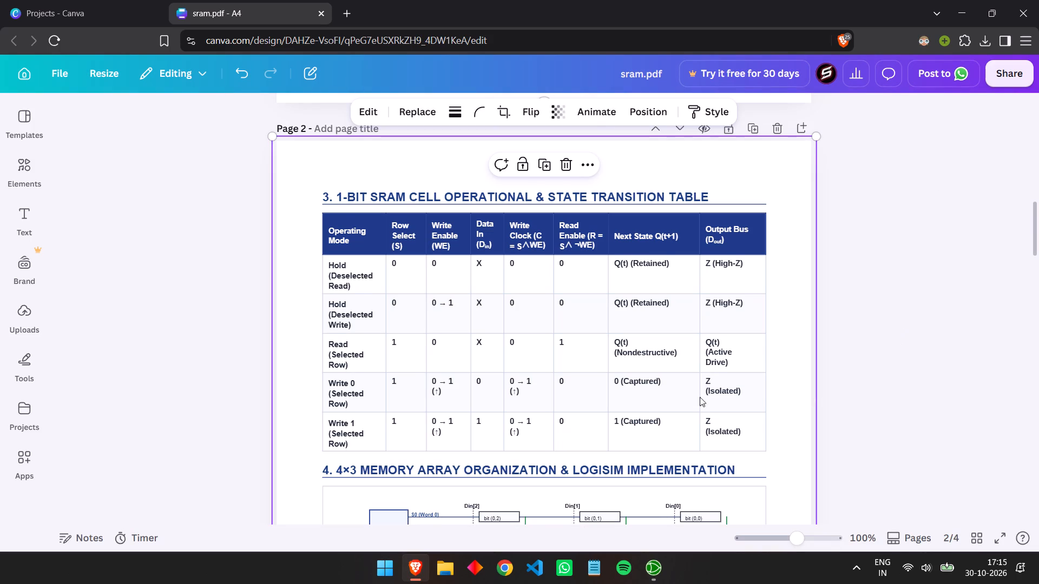
Review pages 2 and 3 in light colours, then return to the Figure 1 circuit on page 1.
scroll(680, 396, "down", 9)
scroll(655, 390, "down", 20)
scroll(655, 390, "down", 1)
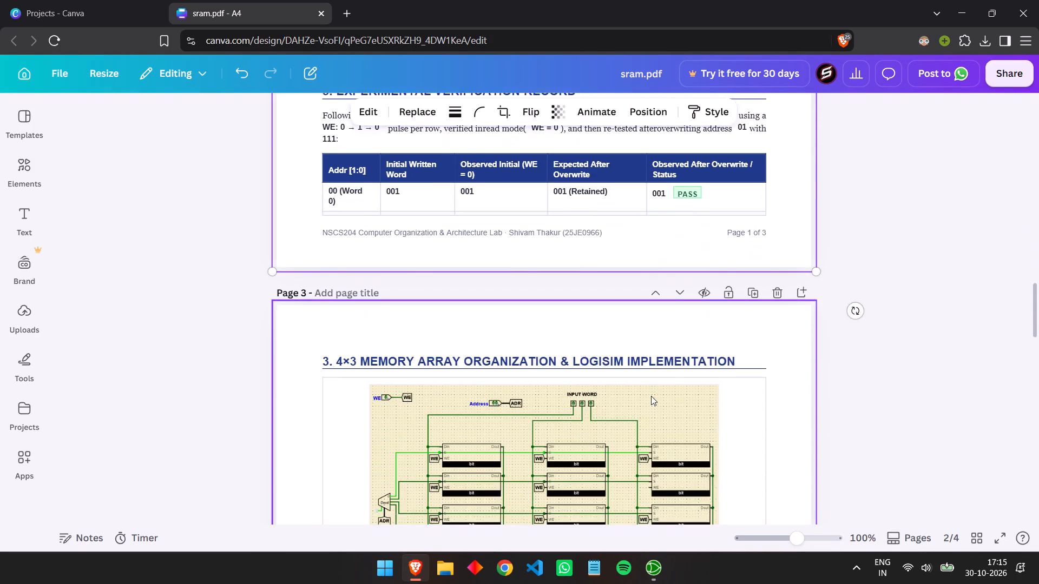
scroll(651, 396, "down", 11)
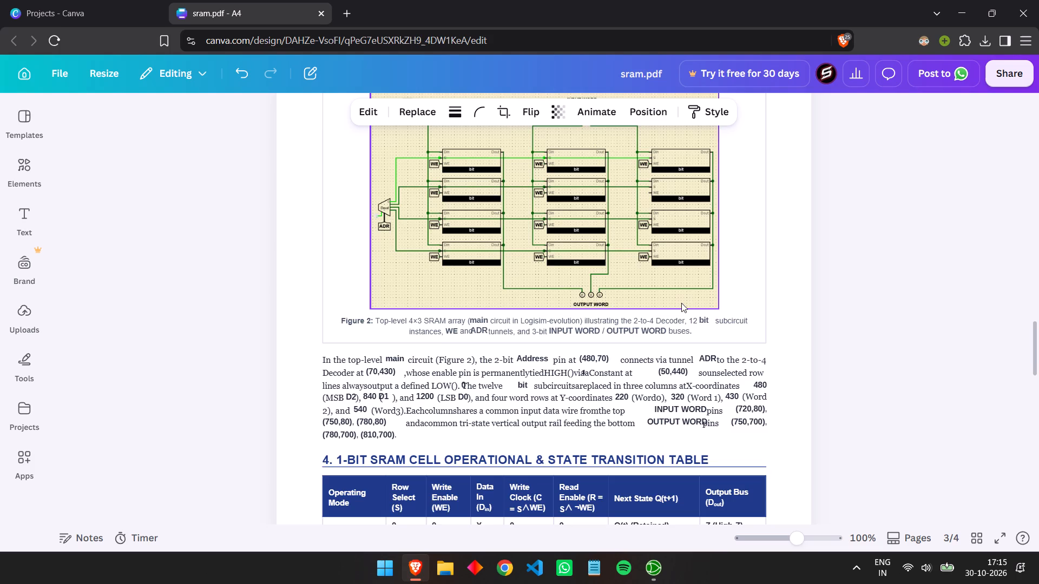
scroll(681, 303, "up", 7)
scroll(619, 324, "up", 8)
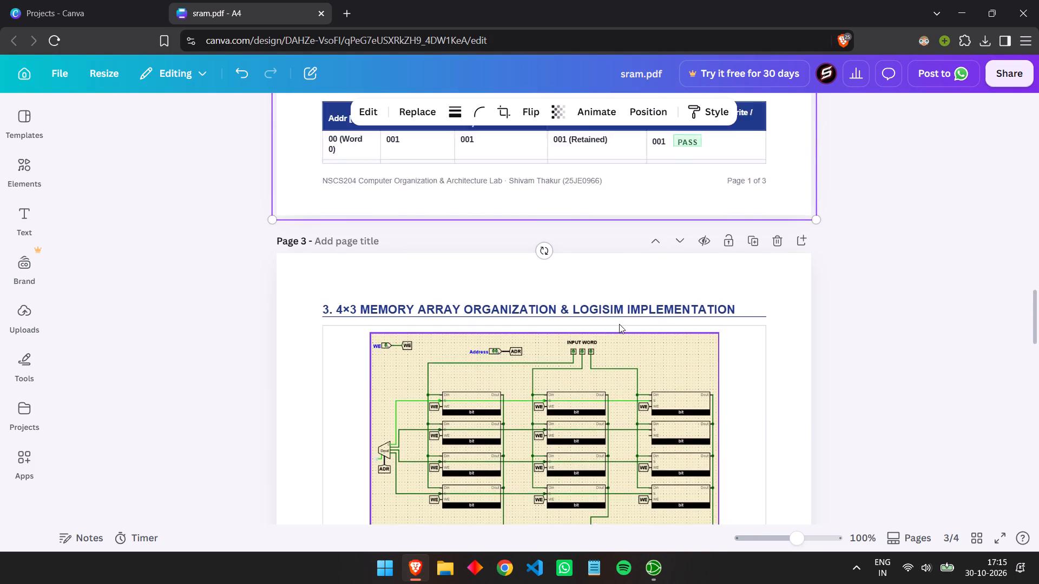
scroll(619, 324, "up", 20)
scroll(619, 324, "up", 20)
scroll(619, 324, "up", 8)
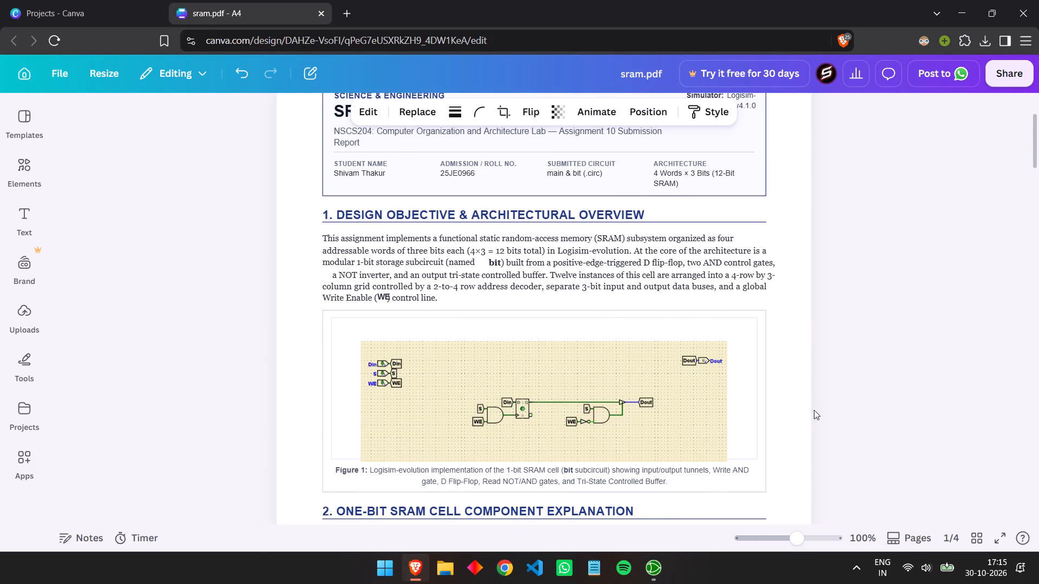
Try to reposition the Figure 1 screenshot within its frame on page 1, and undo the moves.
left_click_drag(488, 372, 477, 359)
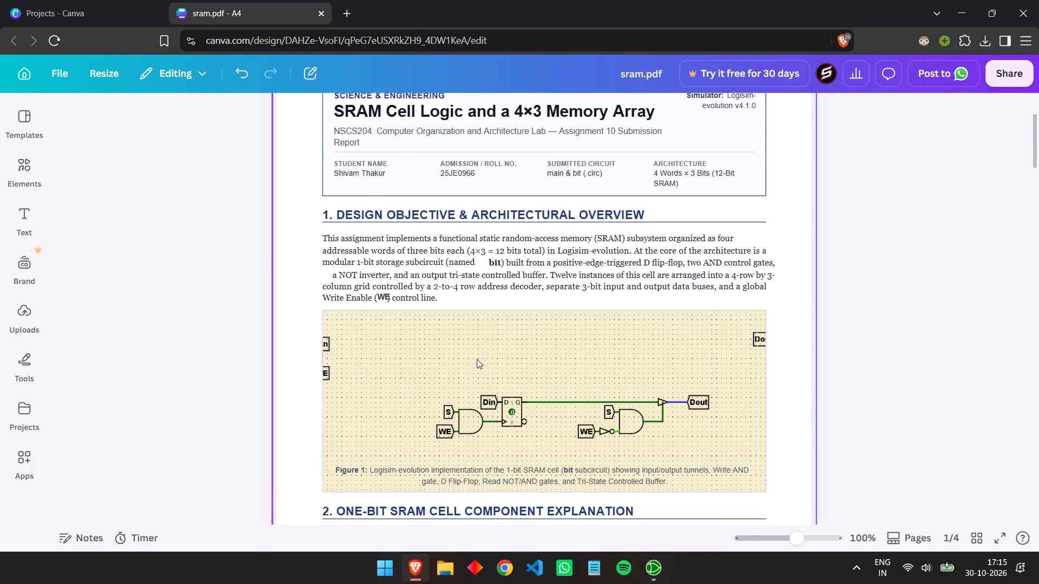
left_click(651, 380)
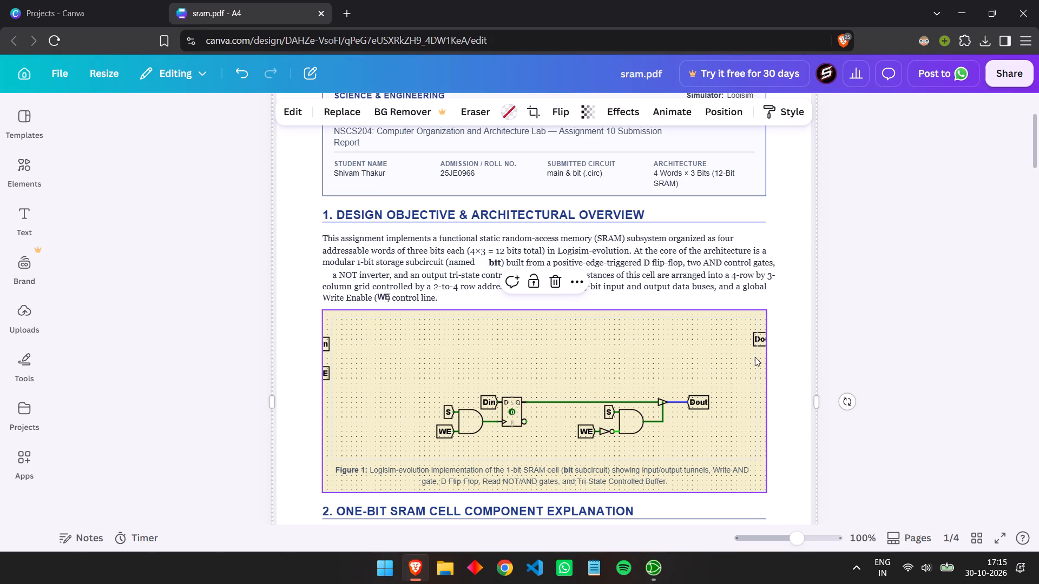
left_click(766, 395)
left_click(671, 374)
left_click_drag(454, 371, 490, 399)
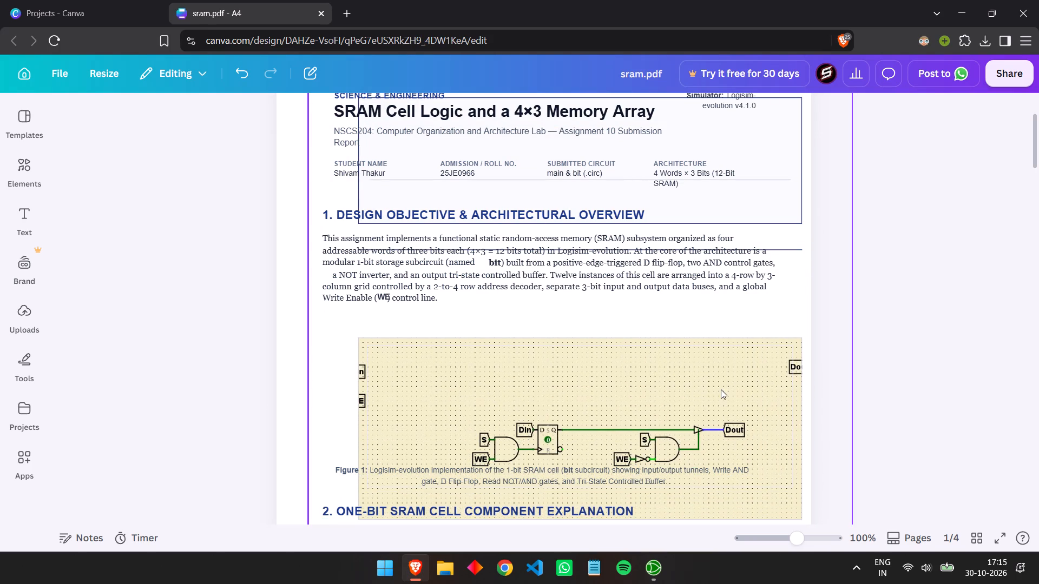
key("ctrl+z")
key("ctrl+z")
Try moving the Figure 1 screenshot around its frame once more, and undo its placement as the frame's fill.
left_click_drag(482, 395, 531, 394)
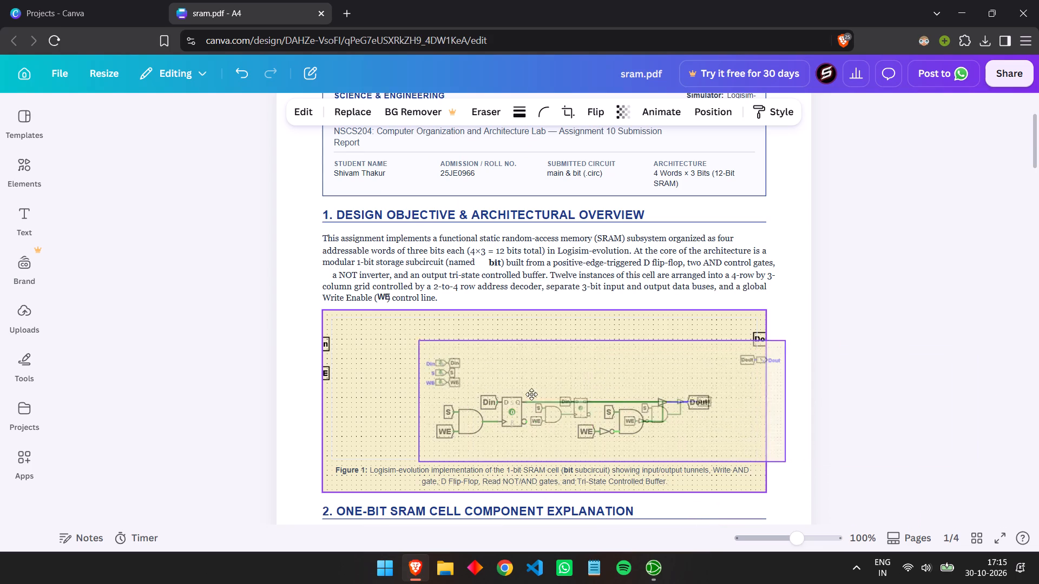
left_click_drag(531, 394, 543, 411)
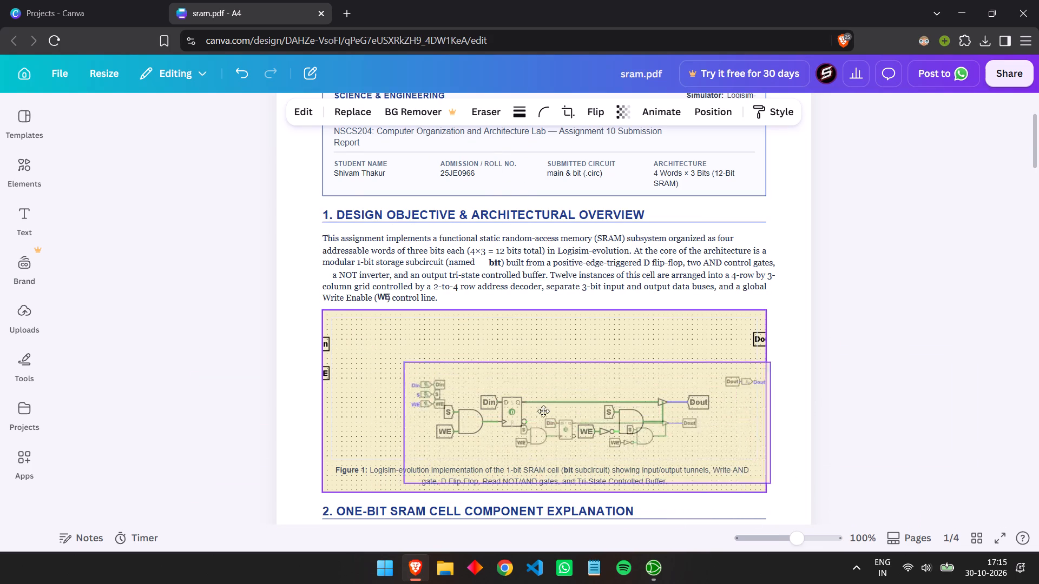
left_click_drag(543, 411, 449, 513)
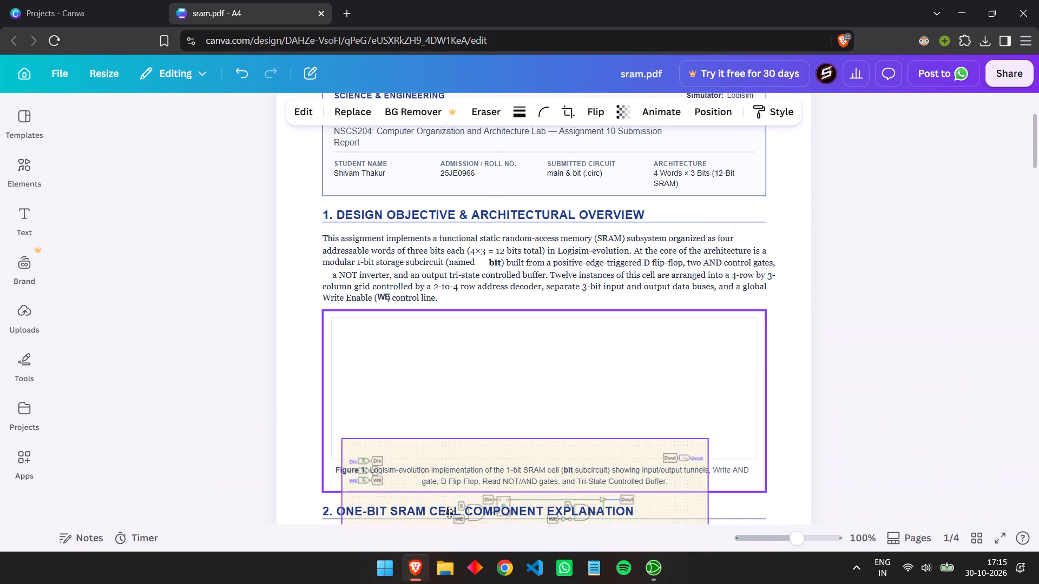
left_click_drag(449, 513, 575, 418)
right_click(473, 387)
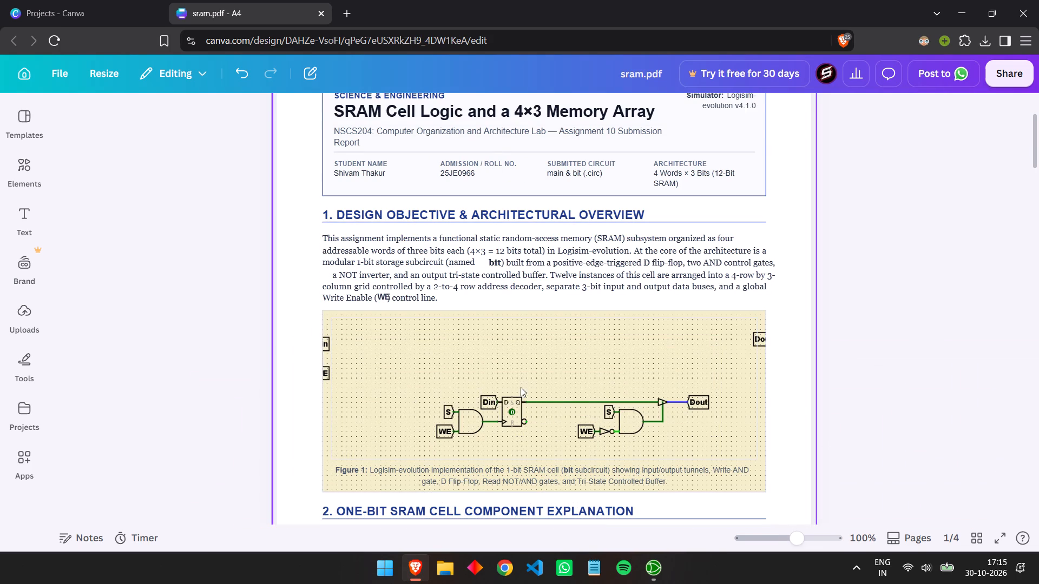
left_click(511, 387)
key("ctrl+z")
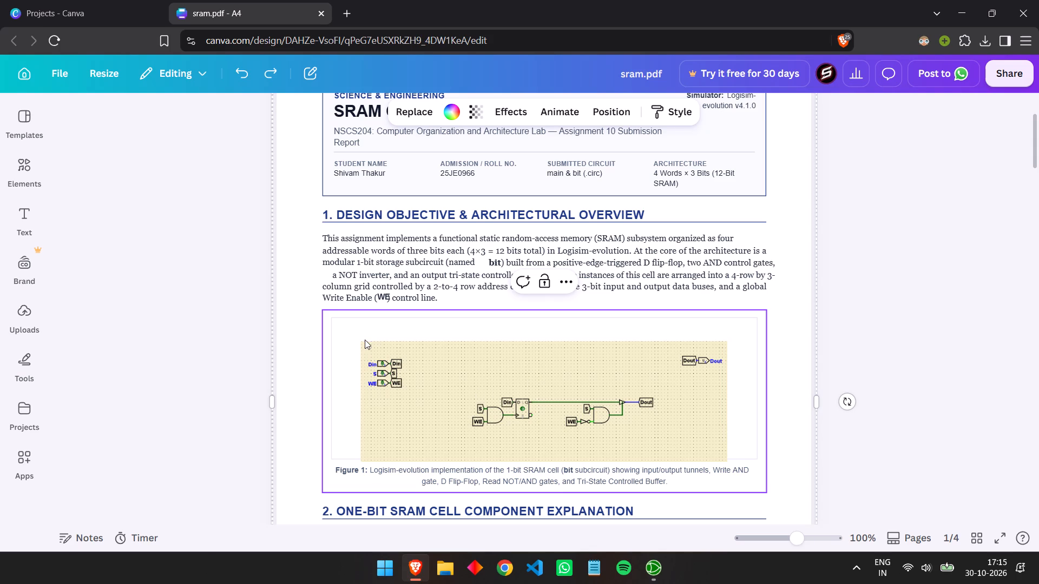
Enlarge the Figure 1 screenshot to about 16.7 wide by 5.5 high so it fills the inner frame above the caption.
double_click(365, 340)
left_click(367, 349)
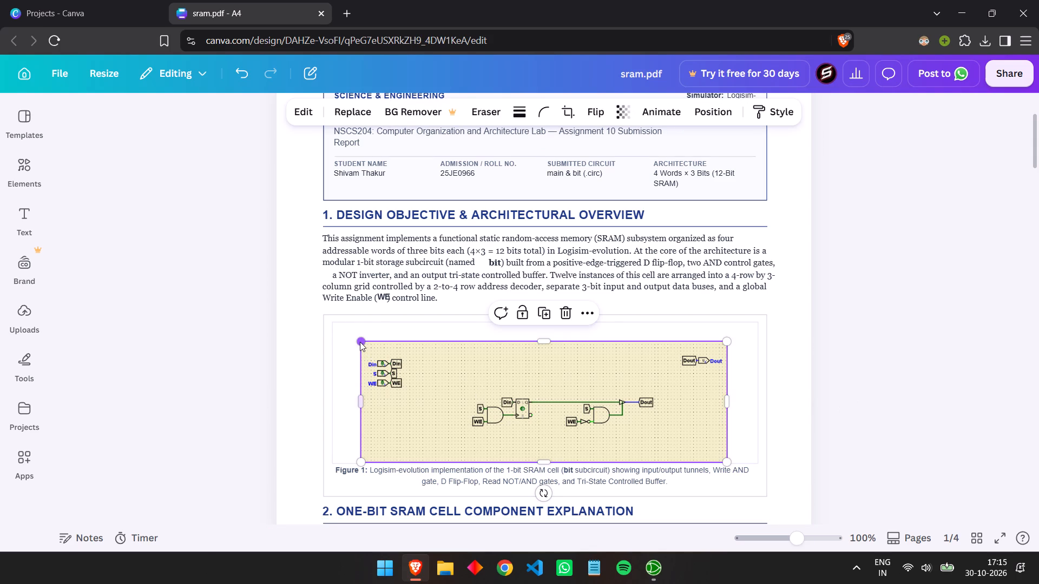
left_click_drag(360, 342, 338, 322)
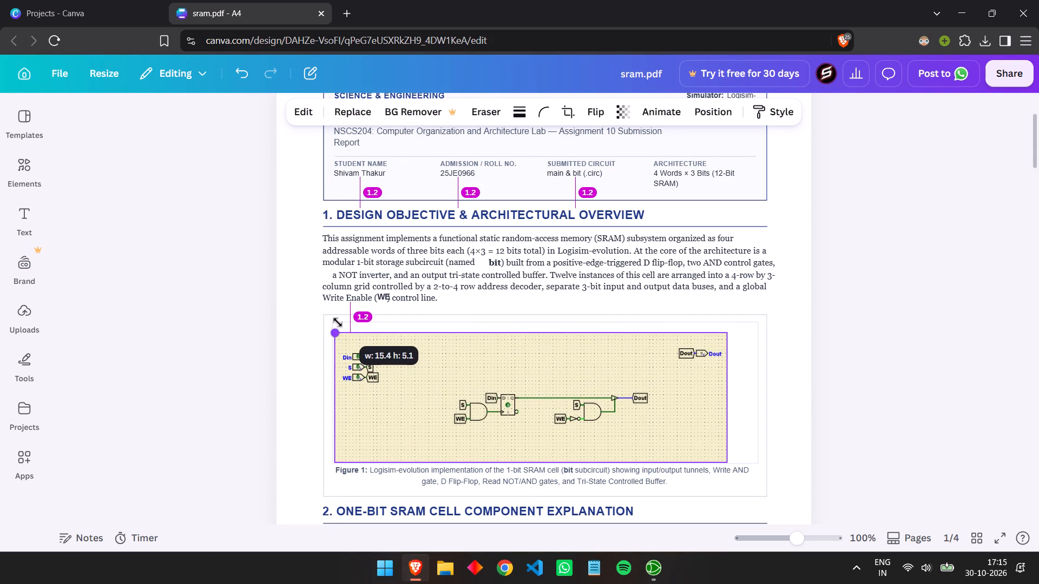
left_click_drag(338, 322, 336, 322)
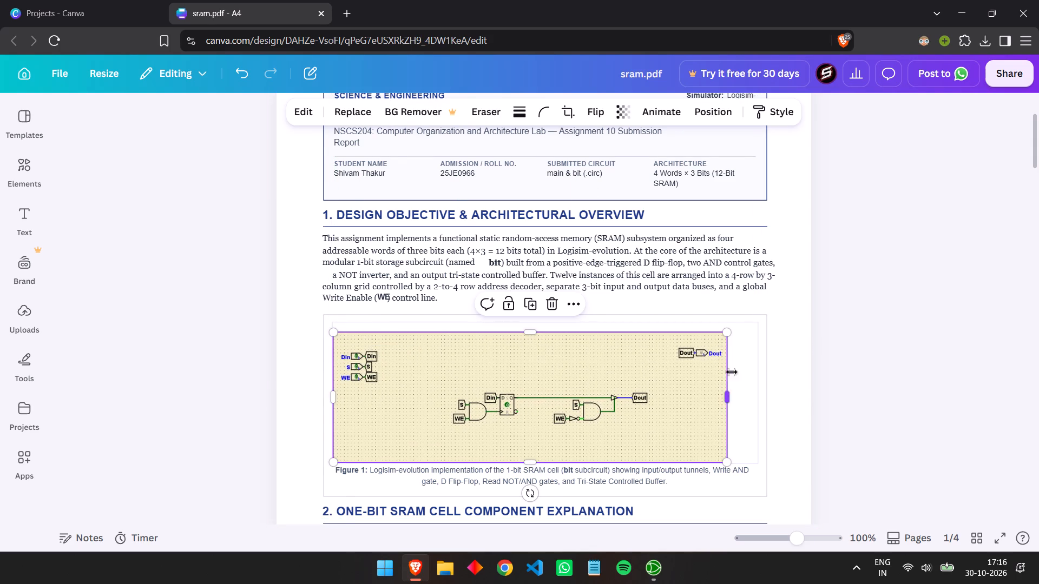
left_click_drag(730, 394, 759, 394)
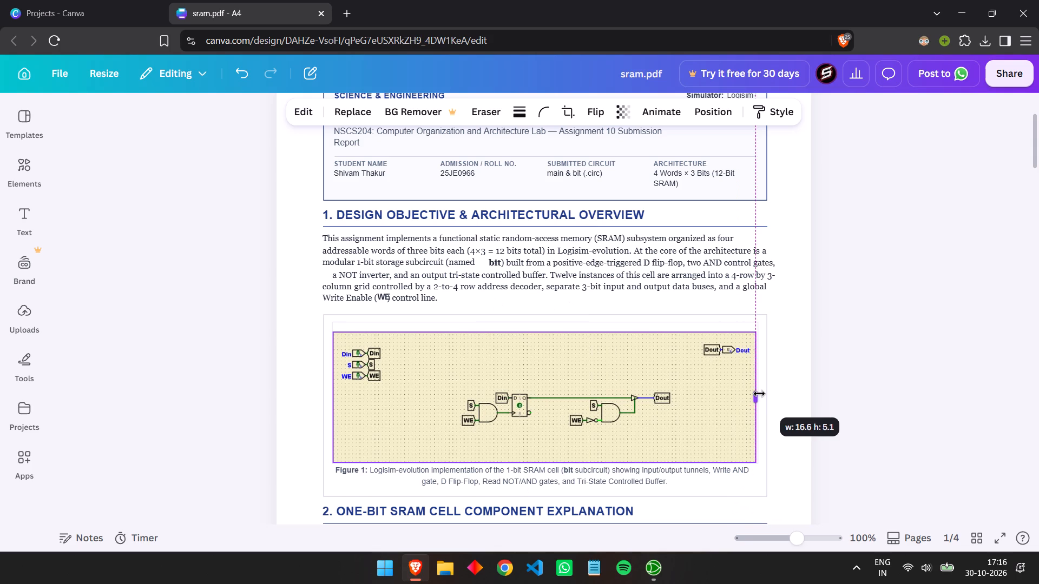
left_click_drag(759, 394, 761, 391)
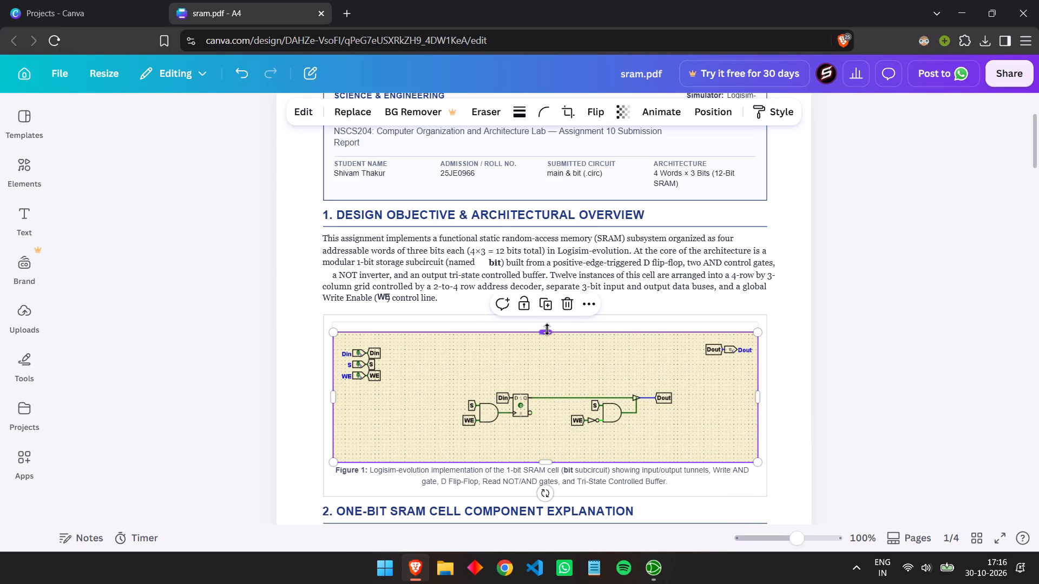
left_click_drag(547, 329, 545, 320)
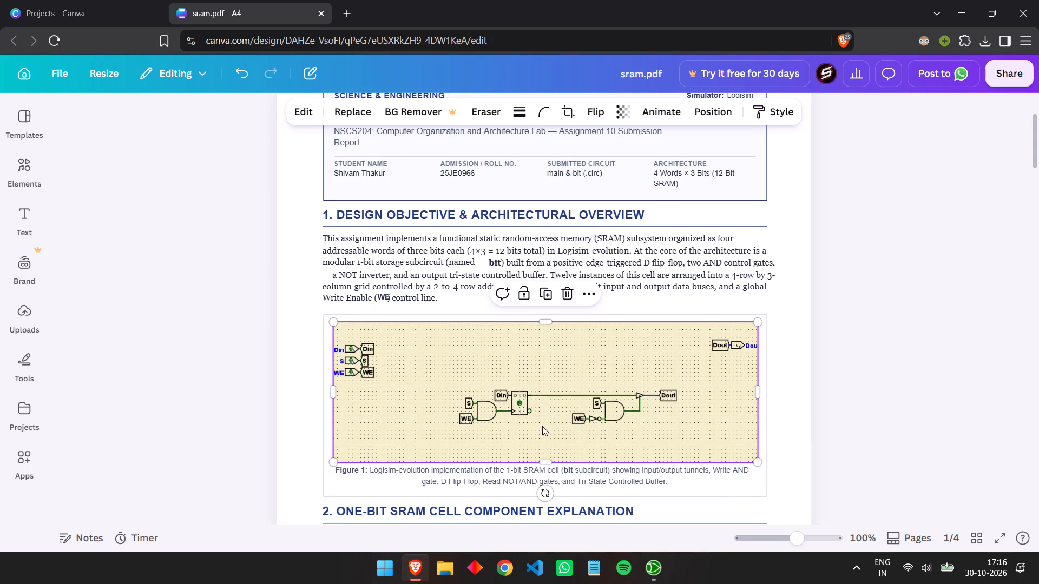
left_click(544, 462)
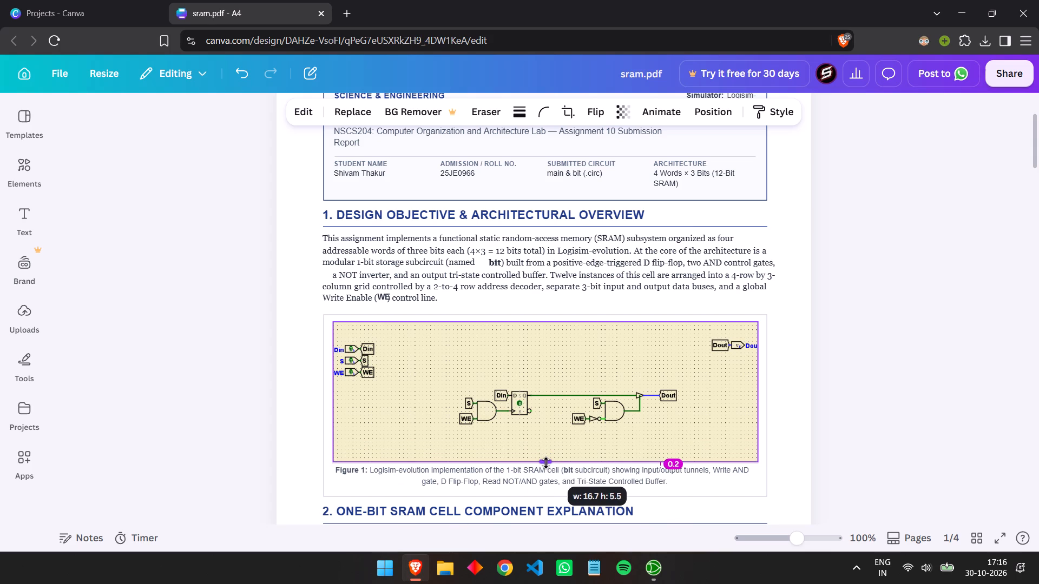
left_click(540, 323)
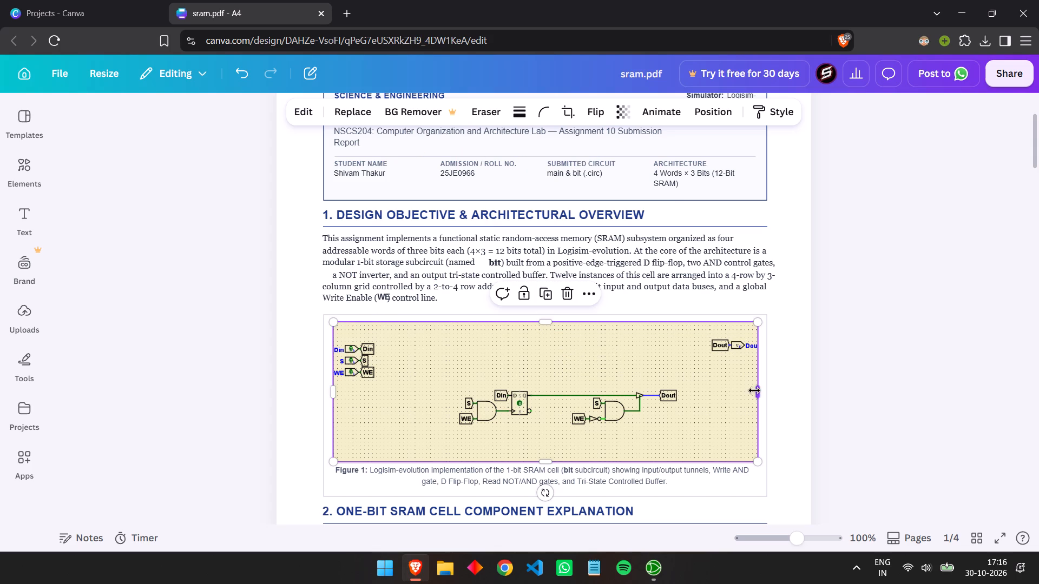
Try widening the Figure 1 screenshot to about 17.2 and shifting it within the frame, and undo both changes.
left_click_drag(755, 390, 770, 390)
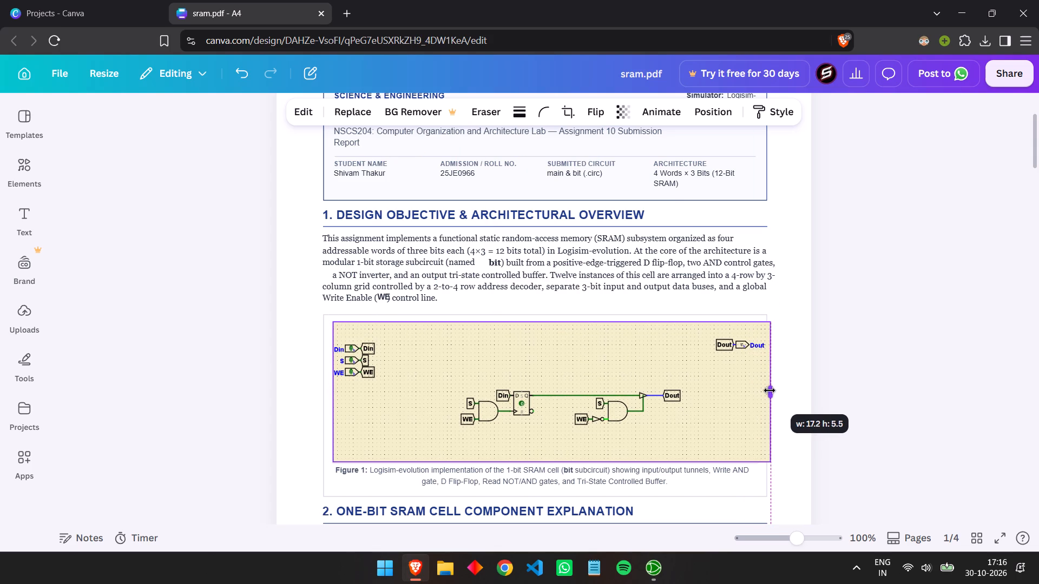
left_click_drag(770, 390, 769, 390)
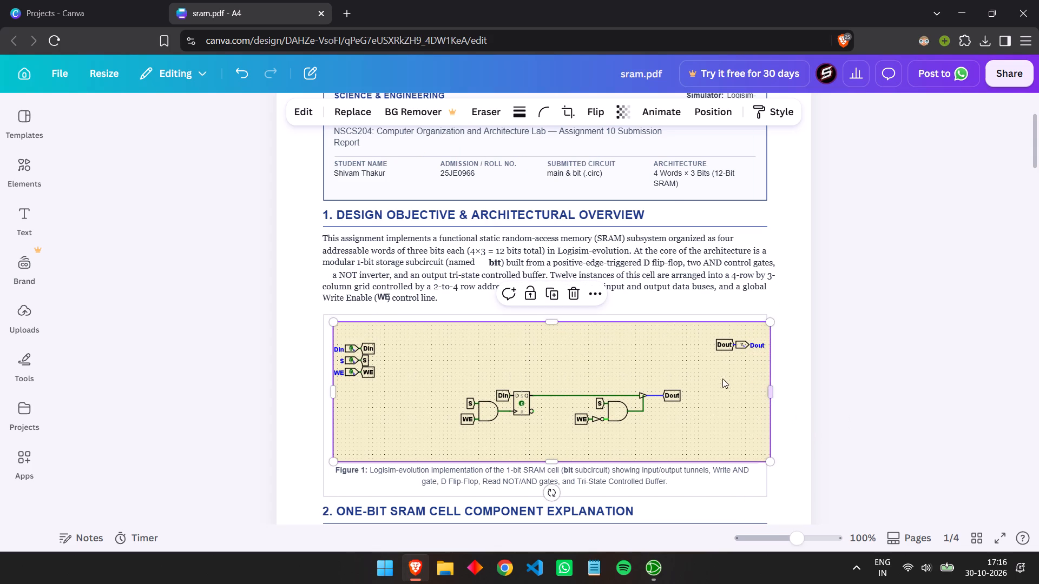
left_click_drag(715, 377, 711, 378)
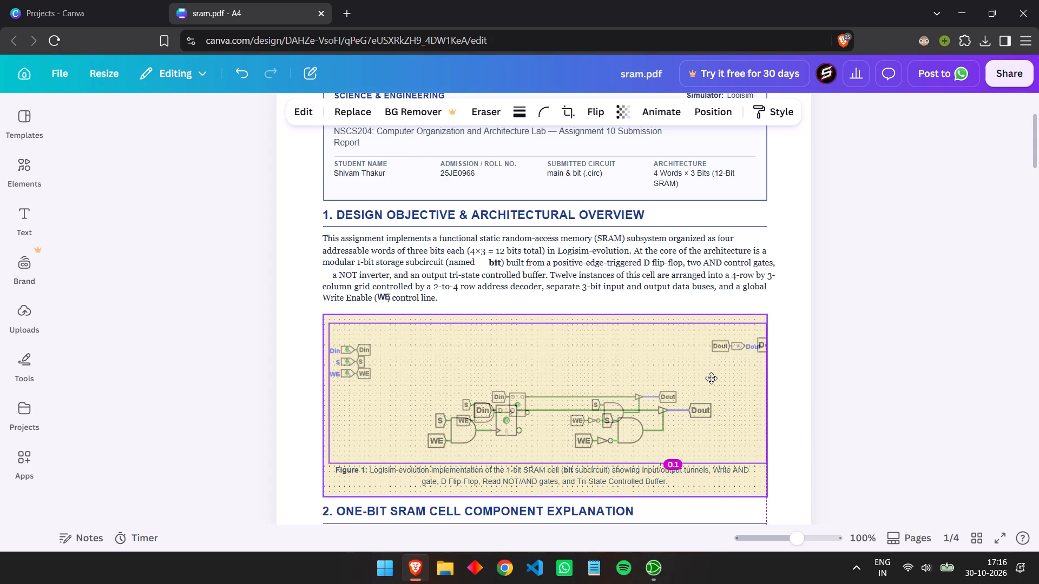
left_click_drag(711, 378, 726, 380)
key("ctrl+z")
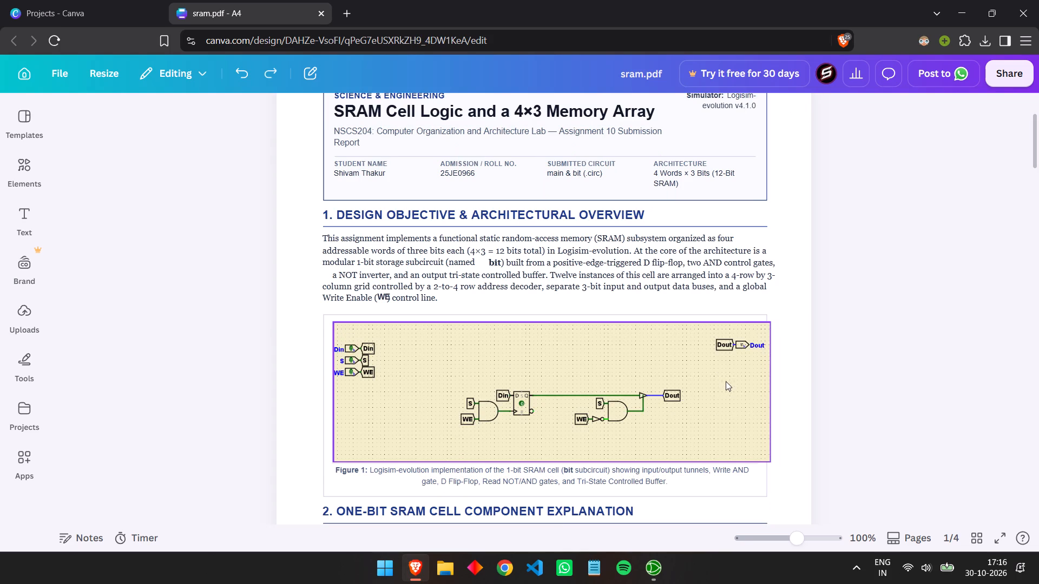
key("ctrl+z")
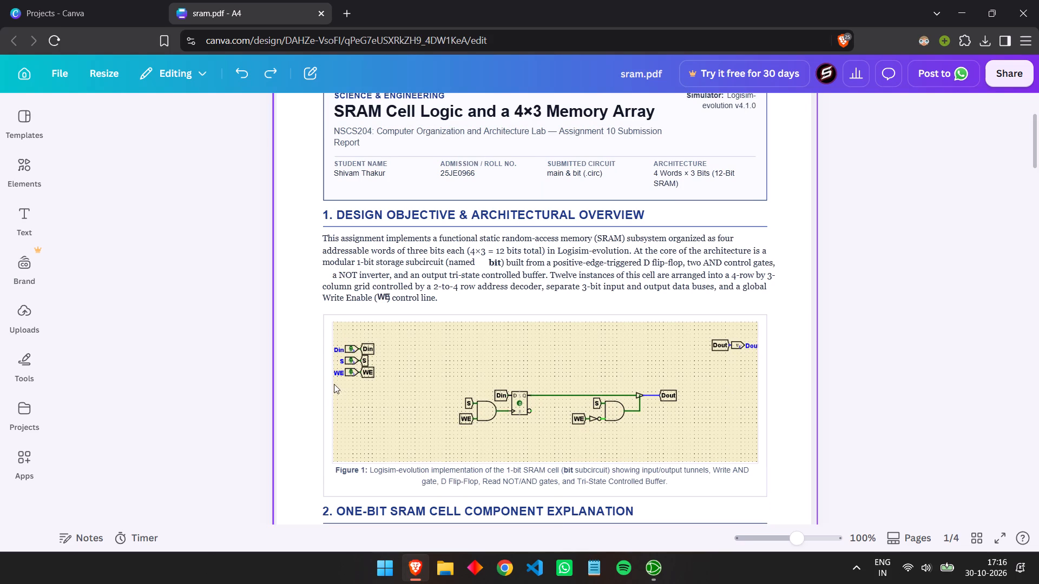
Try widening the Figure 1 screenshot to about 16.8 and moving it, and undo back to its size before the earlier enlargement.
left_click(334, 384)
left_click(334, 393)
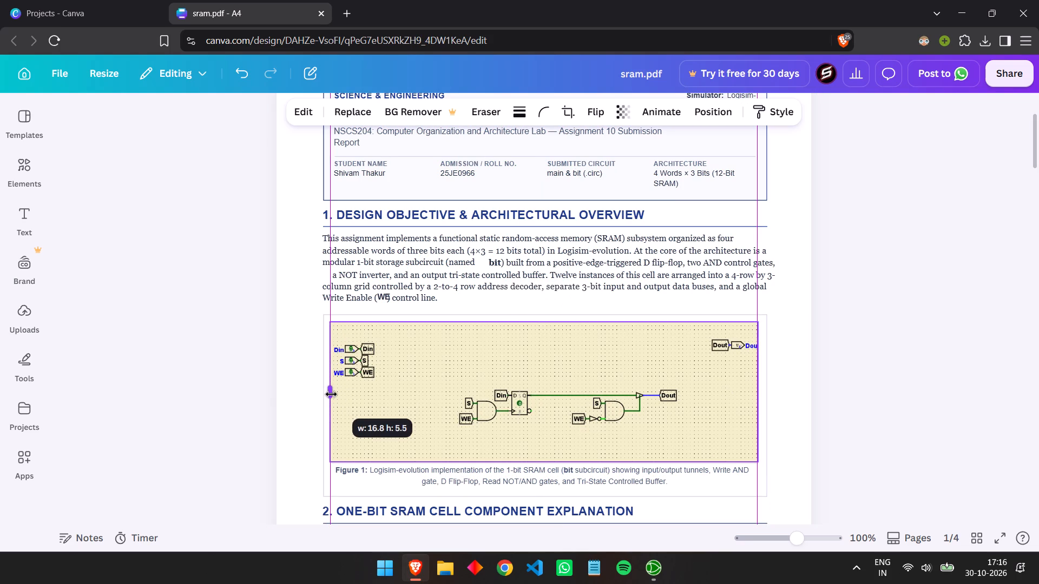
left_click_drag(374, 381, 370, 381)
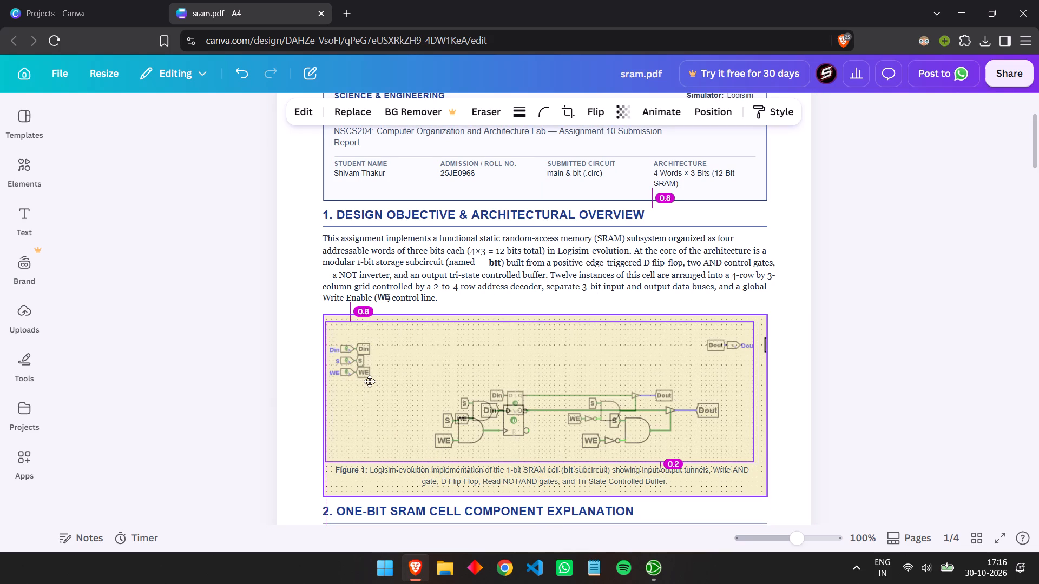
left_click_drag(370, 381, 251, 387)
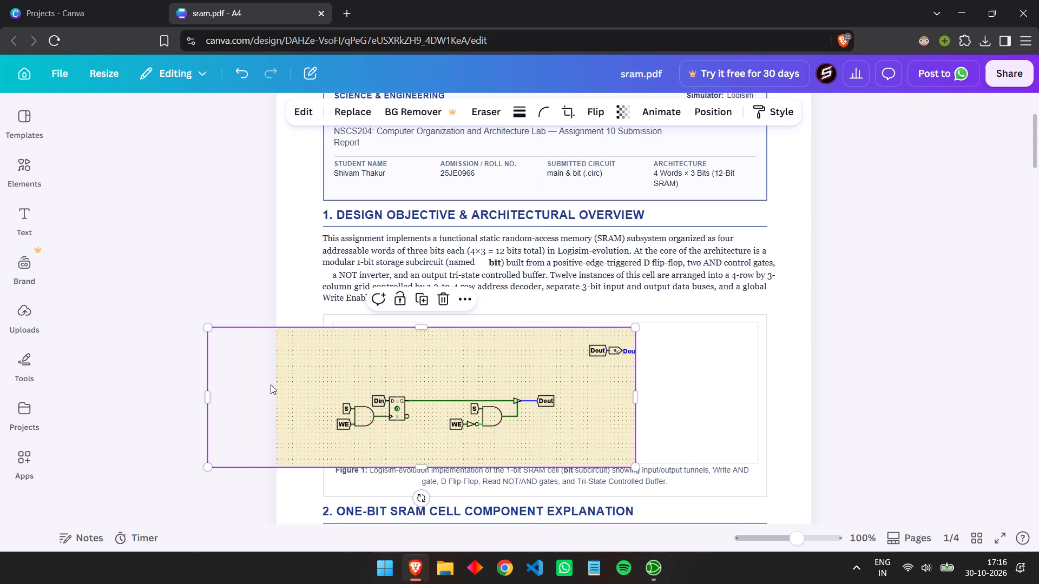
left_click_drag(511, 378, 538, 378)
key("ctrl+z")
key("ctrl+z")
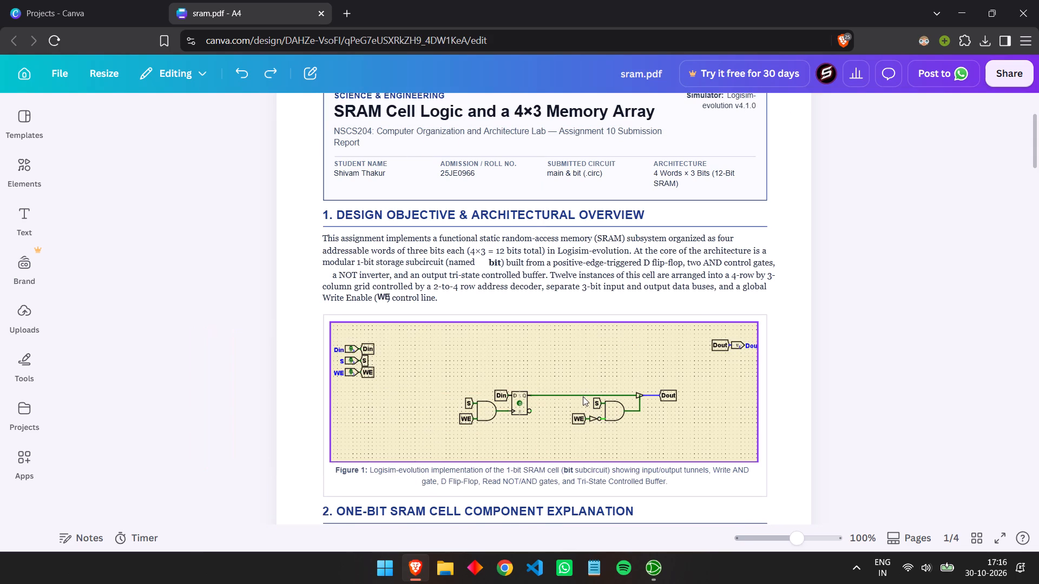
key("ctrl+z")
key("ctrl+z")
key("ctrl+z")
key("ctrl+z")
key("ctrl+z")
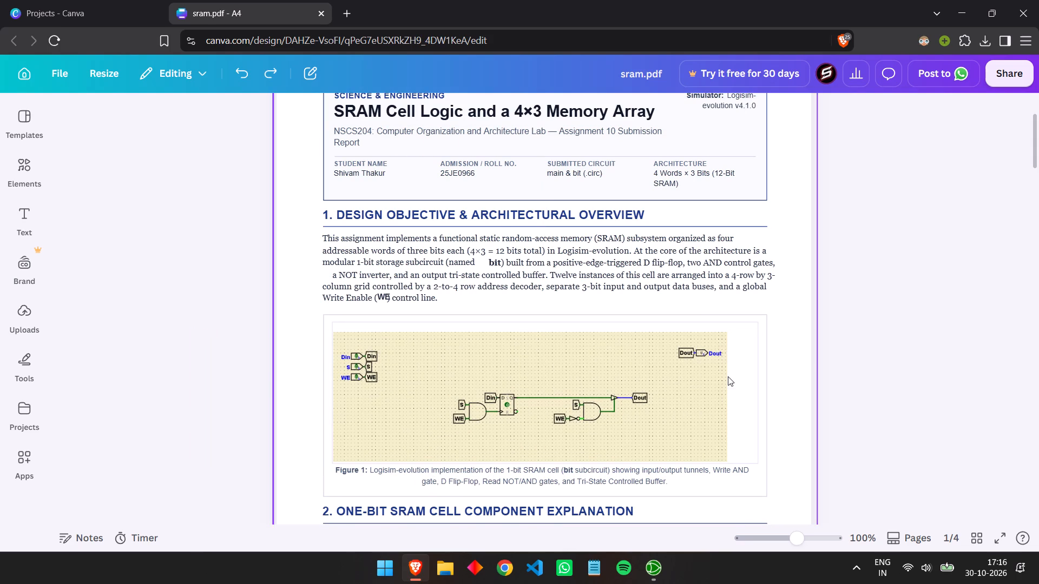
Widen the Figure 1 screenshot to about 16.7 and extend its top edge up to the inner frame.
left_click(687, 402)
left_click_drag(726, 395, 736, 395)
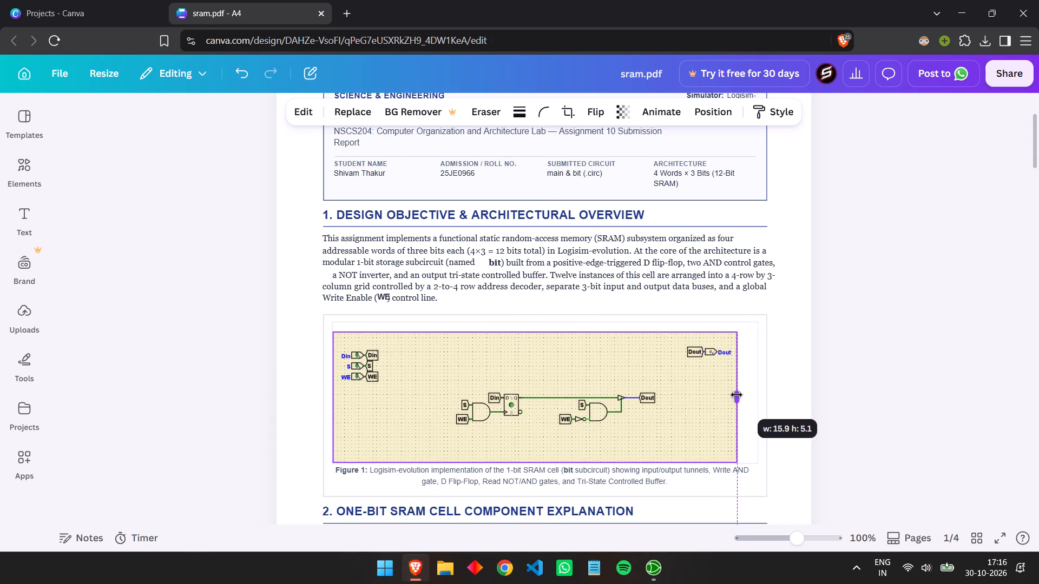
left_click_drag(736, 395, 746, 394)
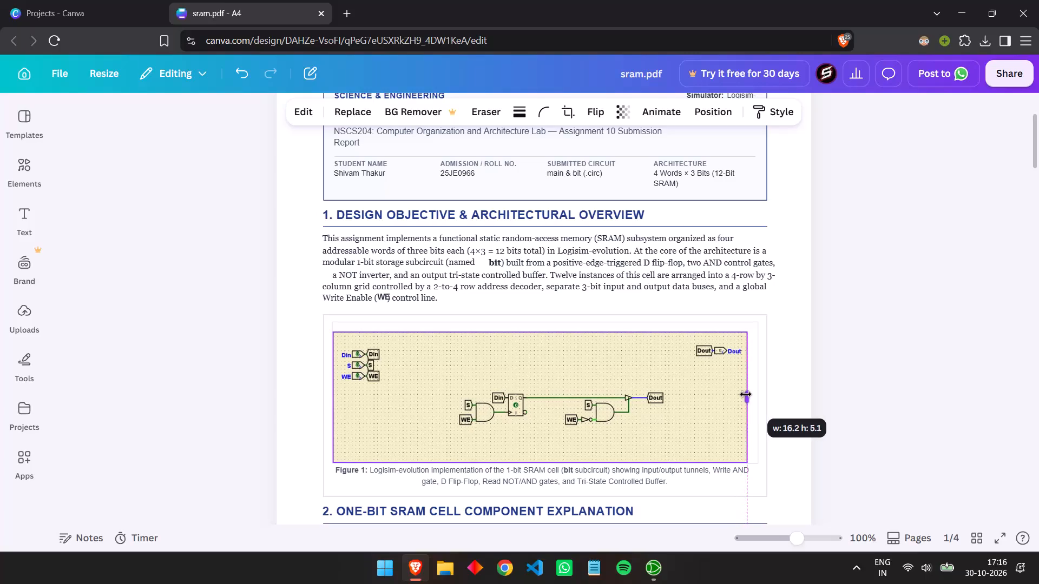
left_click_drag(746, 394, 757, 391)
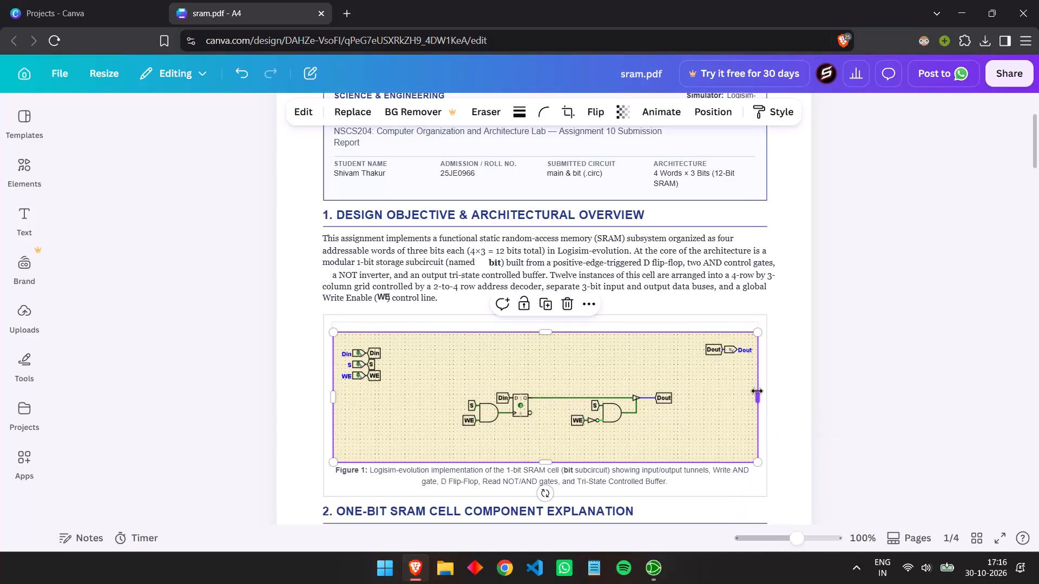
left_click_drag(541, 332, 542, 328)
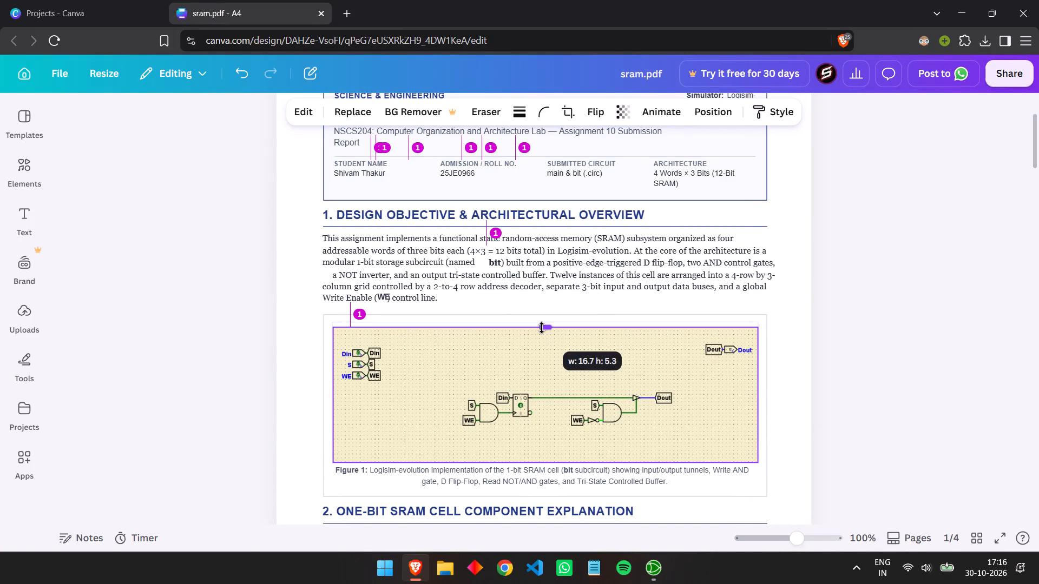
left_click_drag(542, 328, 542, 324)
left_click(859, 342)
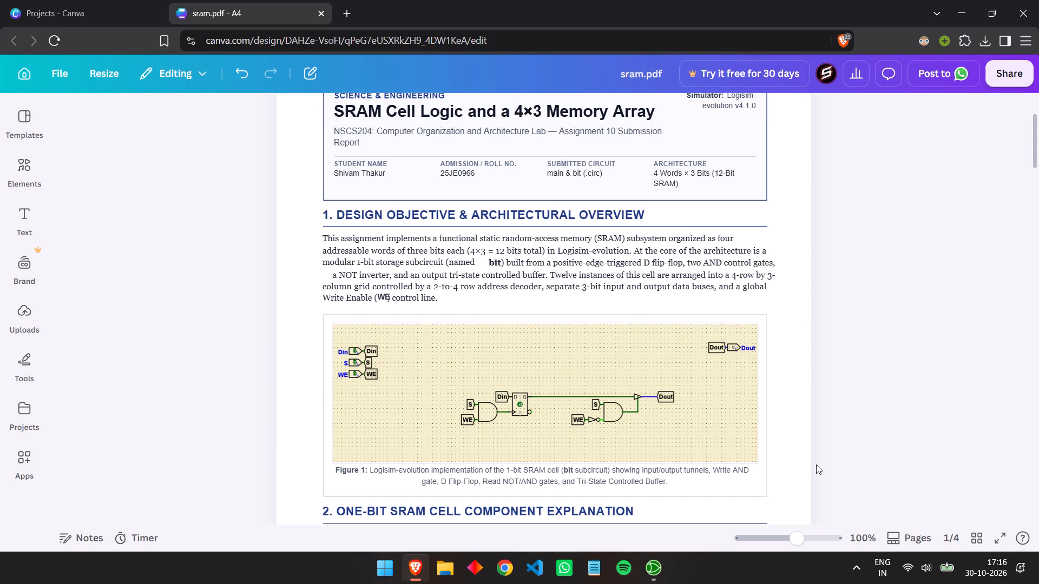
Check the placement of the Figure 2 memory array screenshot on page 3, and return to Figure 1 on page 1.
scroll(830, 457, "down", 20)
scroll(830, 457, "down", 17)
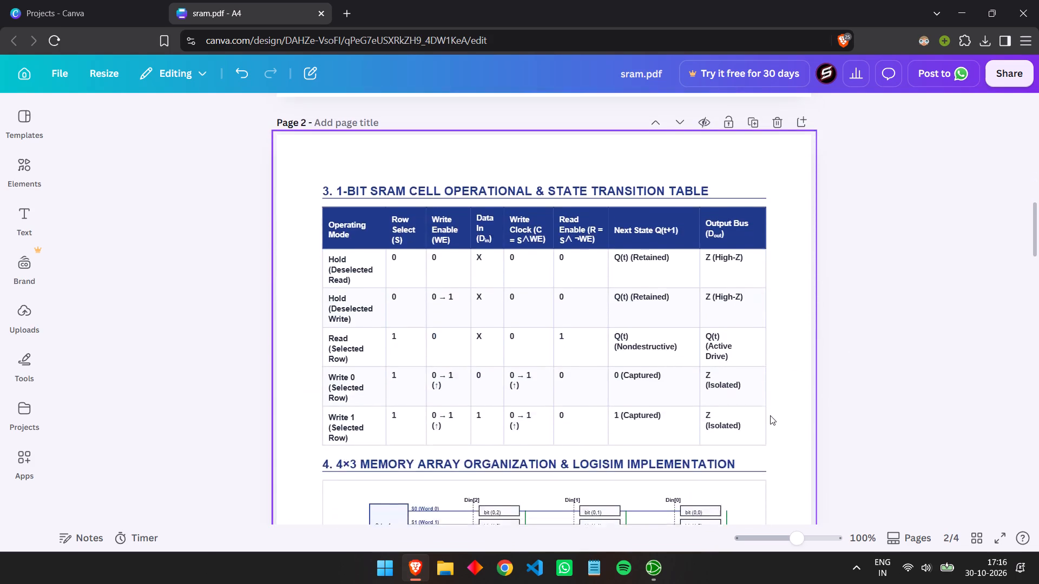
scroll(770, 415, "down", 20)
scroll(770, 415, "down", 9)
left_click(511, 311)
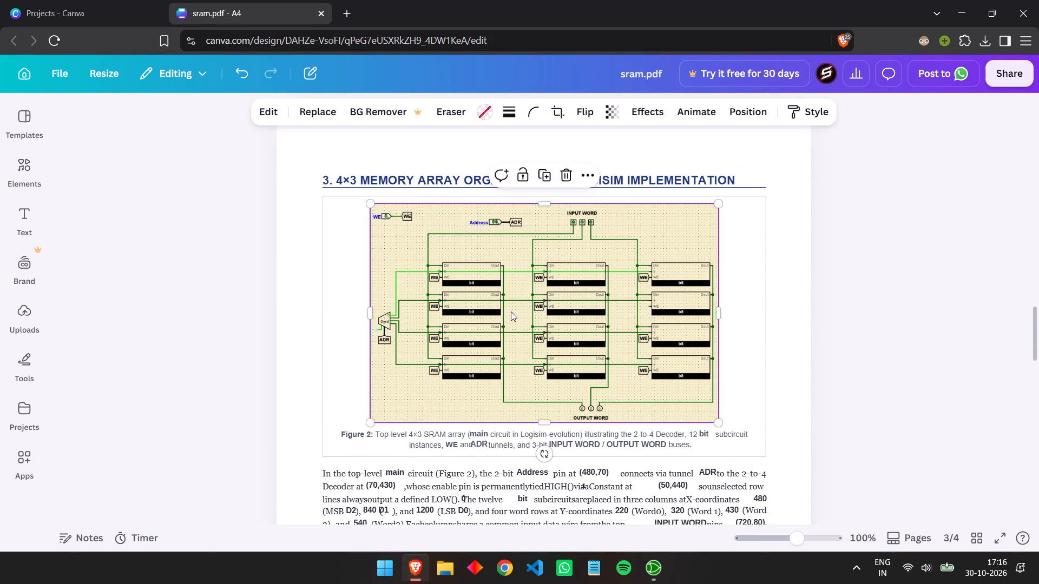
left_click(482, 318)
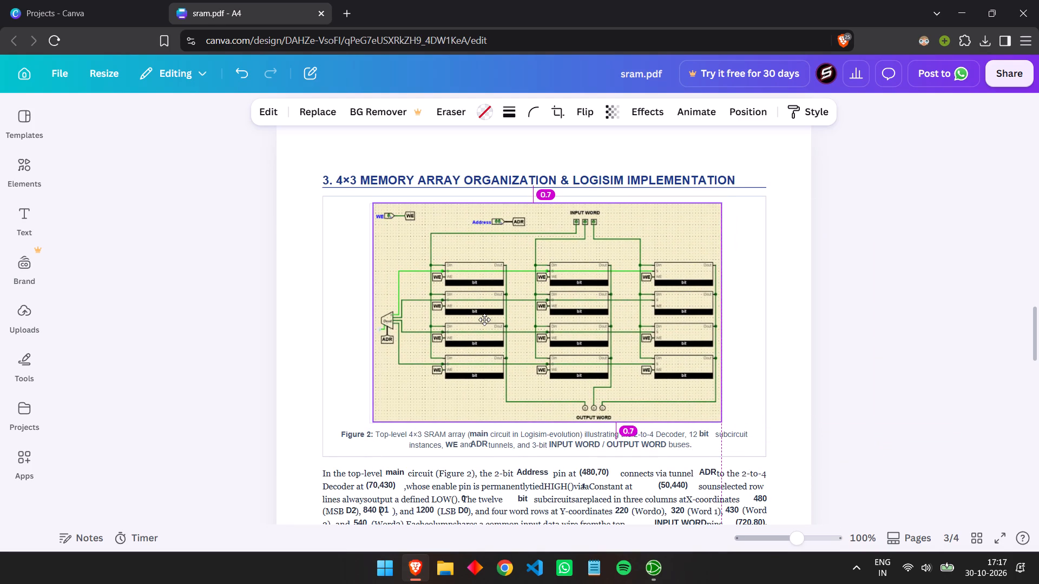
left_click(877, 282)
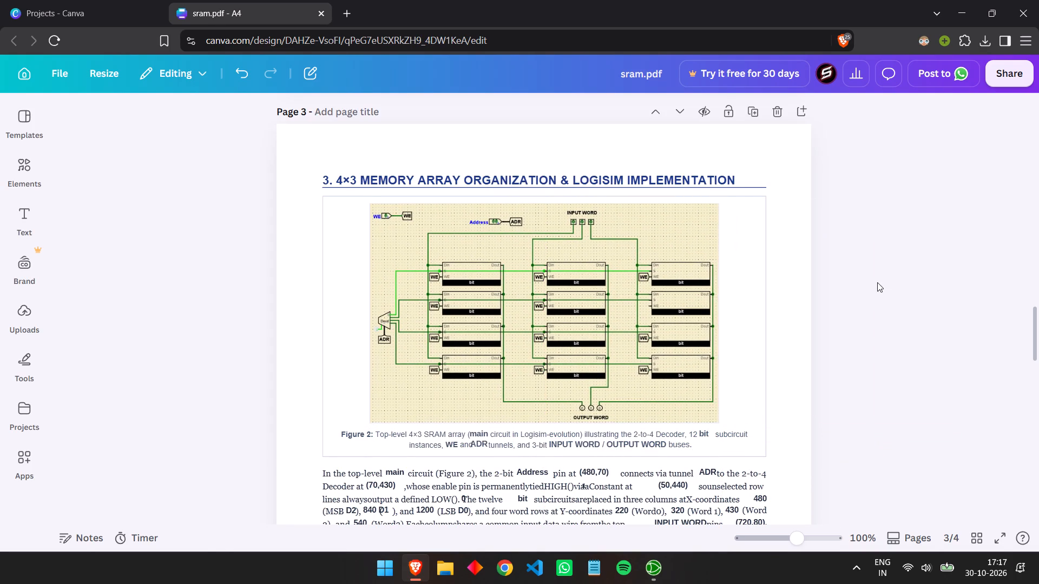
scroll(856, 373, "up", 5)
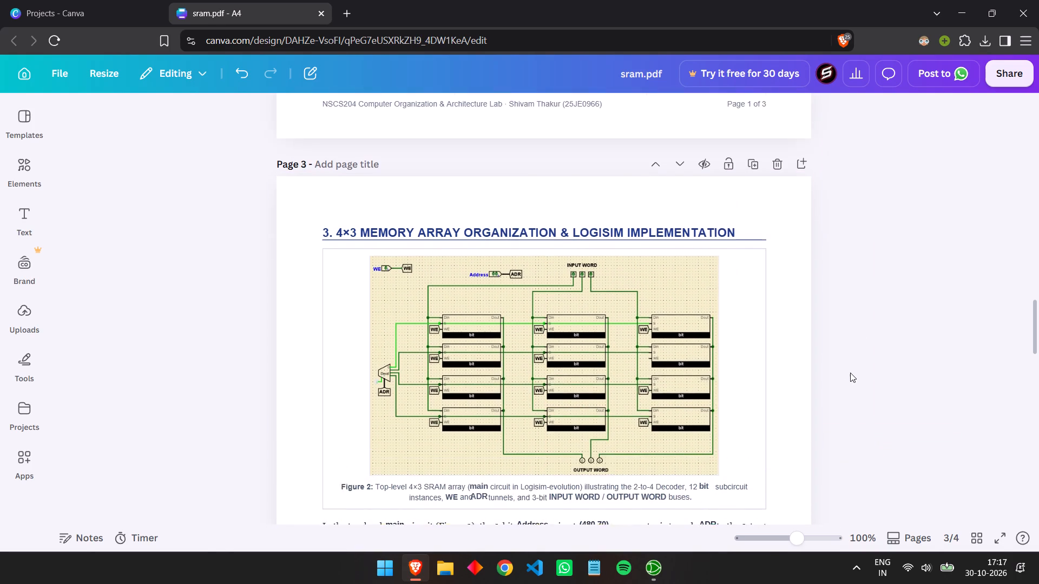
scroll(850, 373, "up", 9)
scroll(847, 373, "up", 20)
scroll(847, 373, "up", 8)
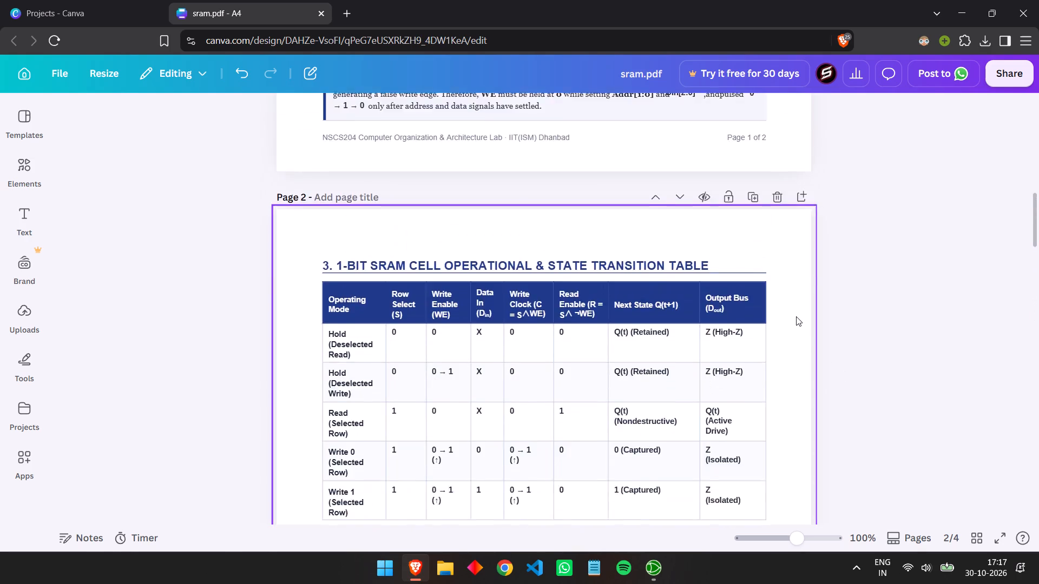
scroll(796, 316, "up", 20)
Save the design and download all its pages as a PDF with the Digital preset.
key("ctrl+s")
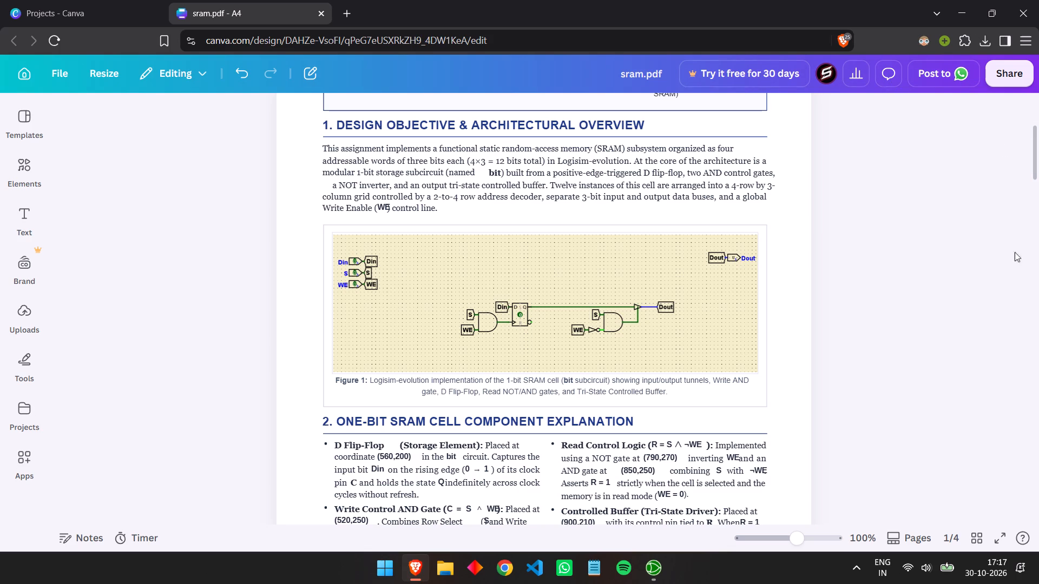
left_click_drag(1015, 79, 1015, 85)
left_click(806, 375)
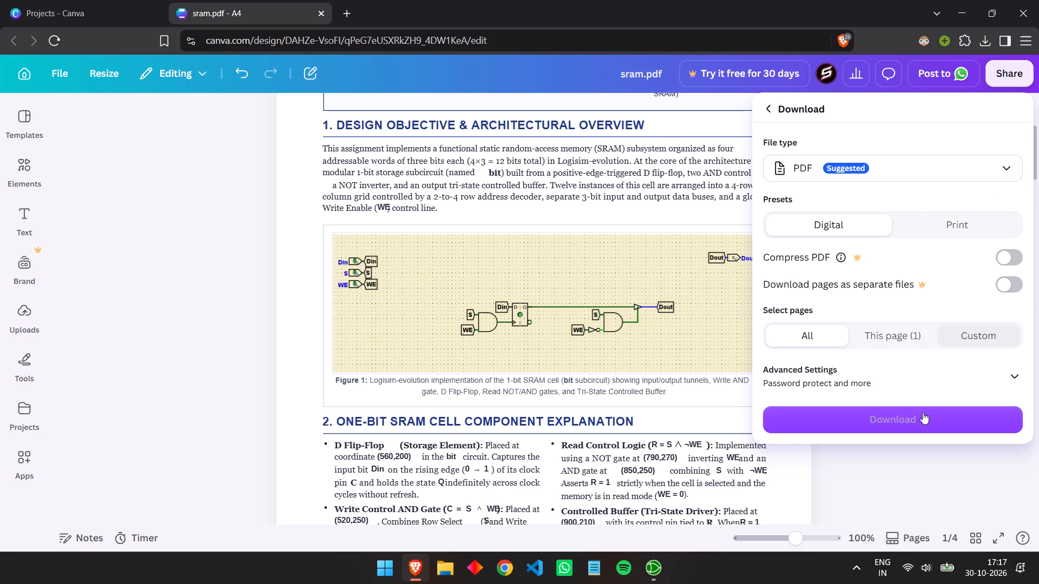
left_click(923, 412)
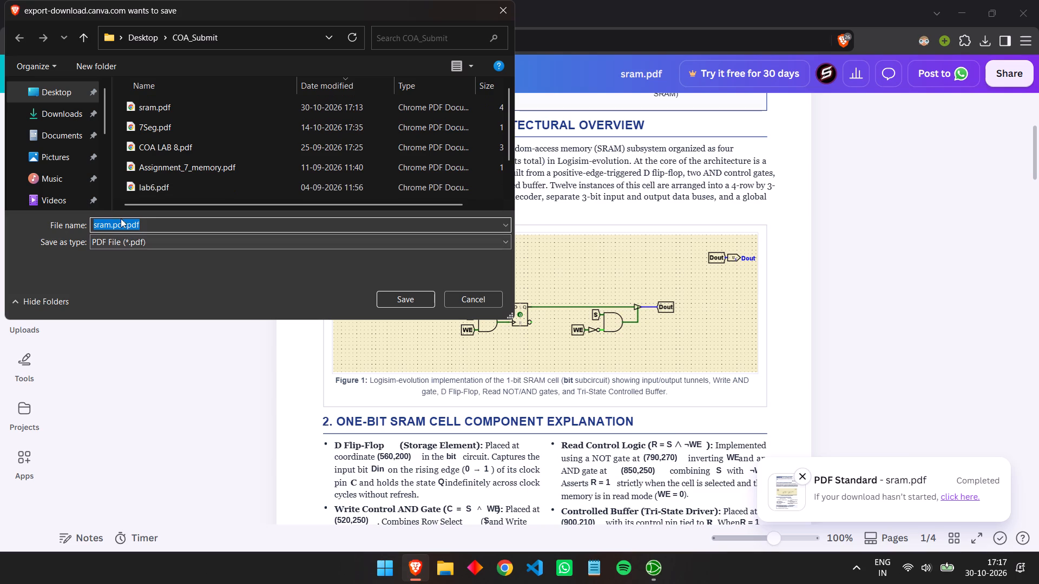
Save the exported file as sram2.pdf in the COA_Submit folder on the desktop.
double_click(119, 223)
left_click(119, 224)
key("BackSpace")
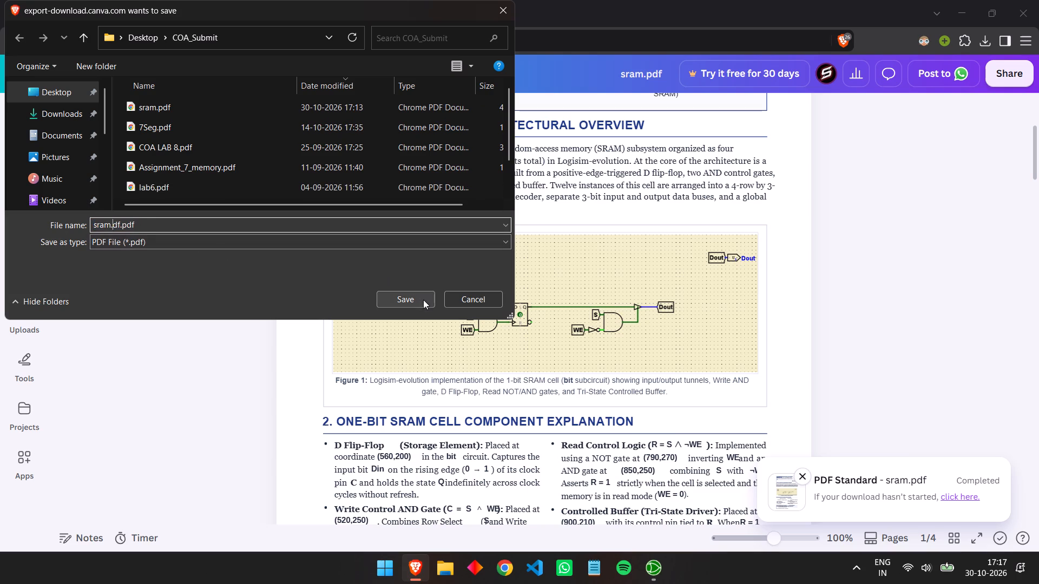
key("Delete")
key("Delete")
key("BackSpace")
key("2")
key("Return")
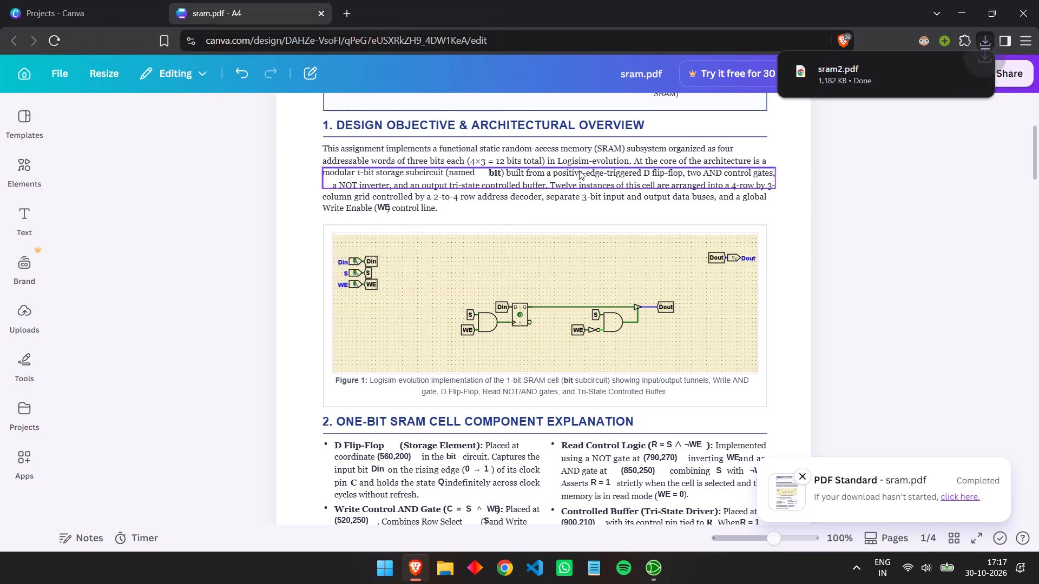
Close the Canva design and projects pages and the Logisim-evolution window.
left_click(319, 14)
key("ctrl+w")
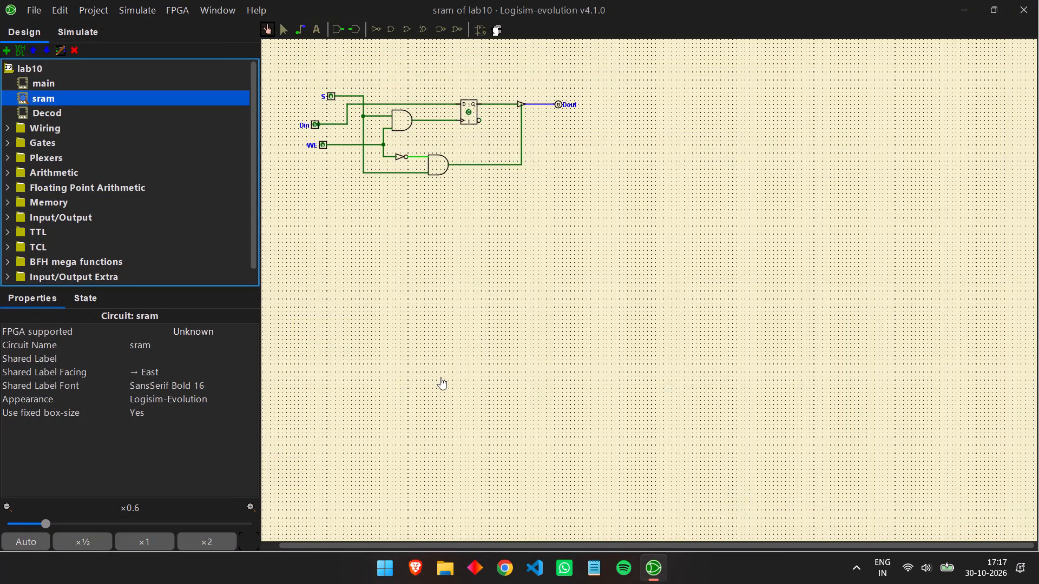
left_click(1025, 0)
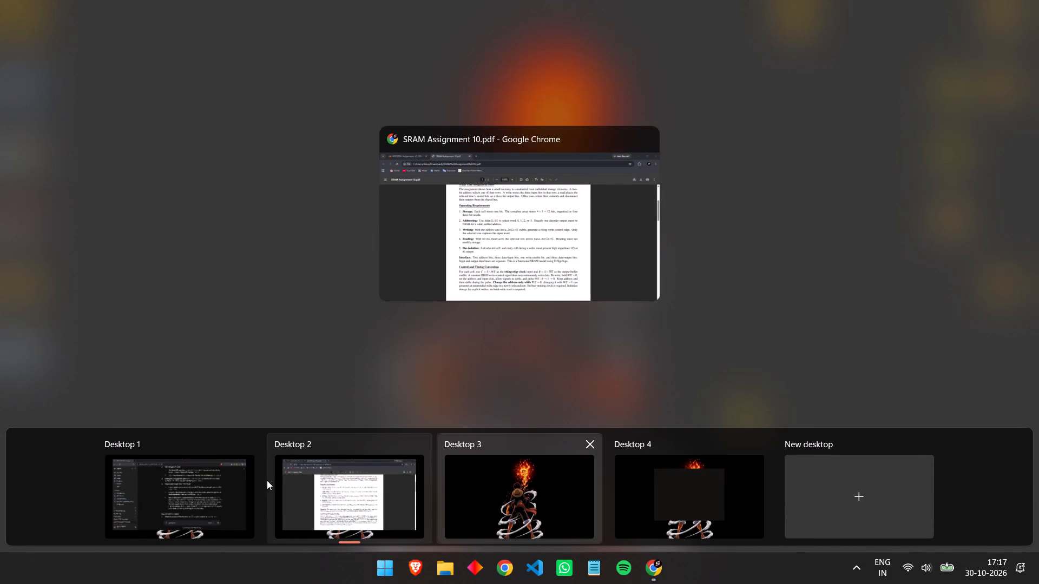
On Desktop 3, open sram2.pdf from the COA_Submit folder and check Figure 1 in the exported report.
left_click(551, 476)
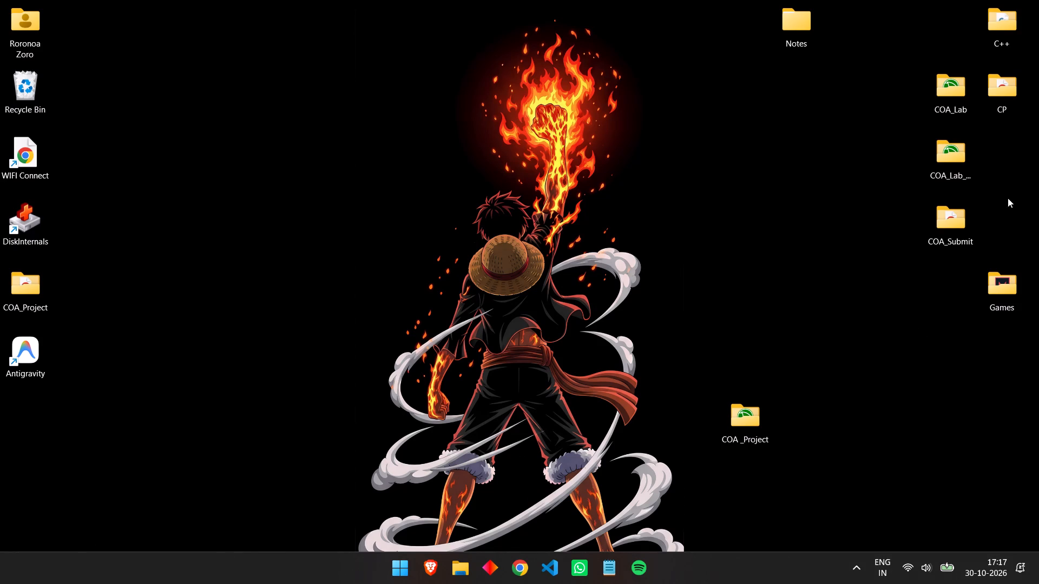
double_click(946, 227)
double_click(950, 219)
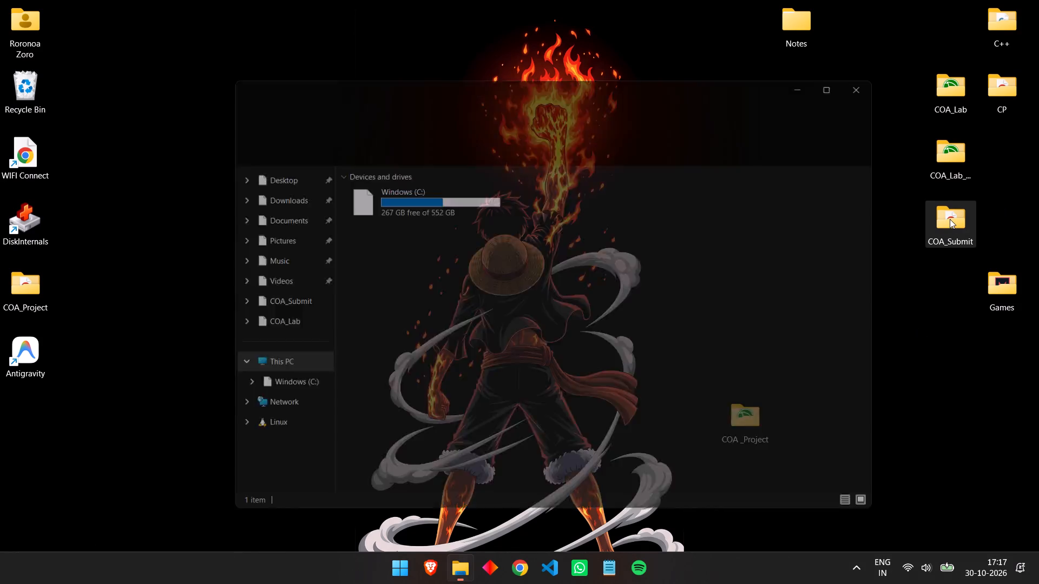
left_click(556, 164)
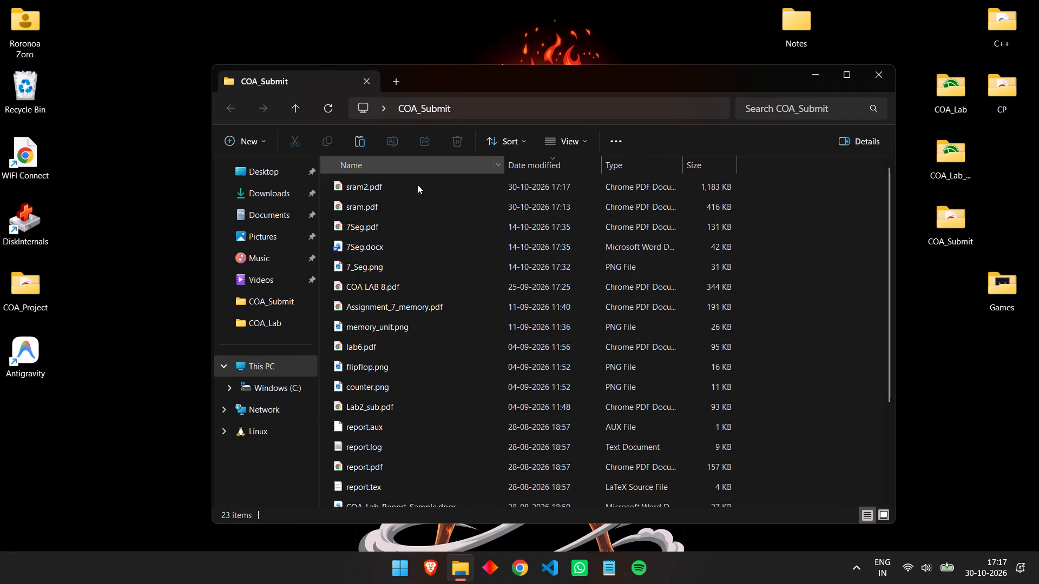
double_click(369, 189)
scroll(503, 402, "down", 7)
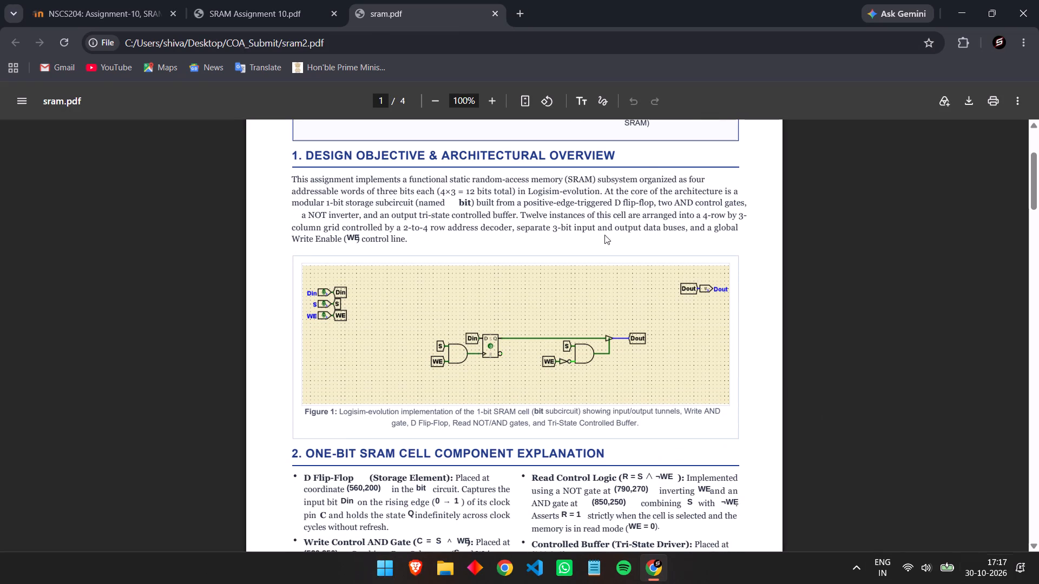
Review the requirements in the SRAM Assignment 10.pdf brief, and close that document.
left_click(279, 36)
left_click(278, 15)
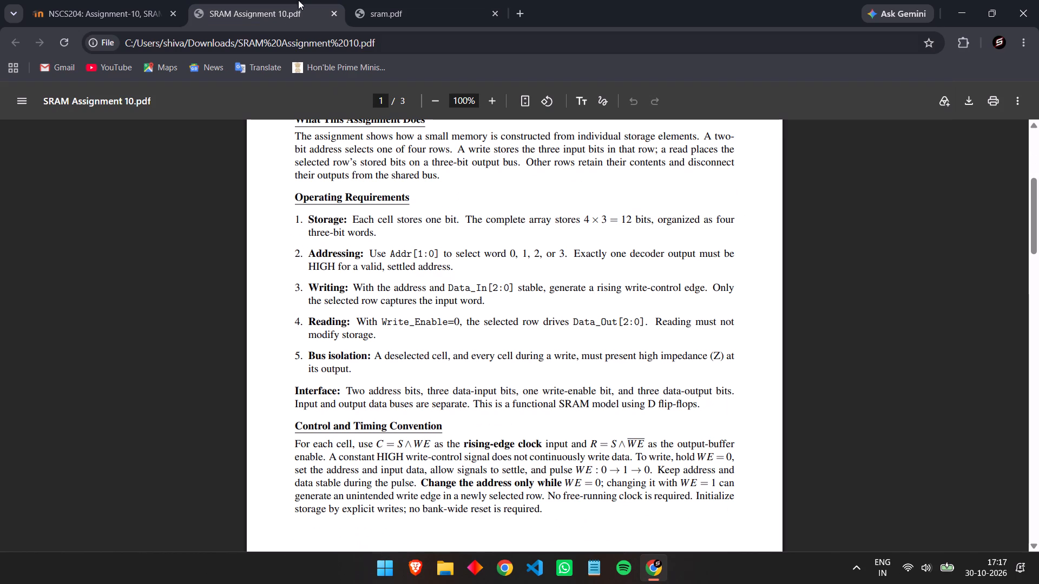
scroll(389, 326, "up", 13)
scroll(313, 174, "down", 8)
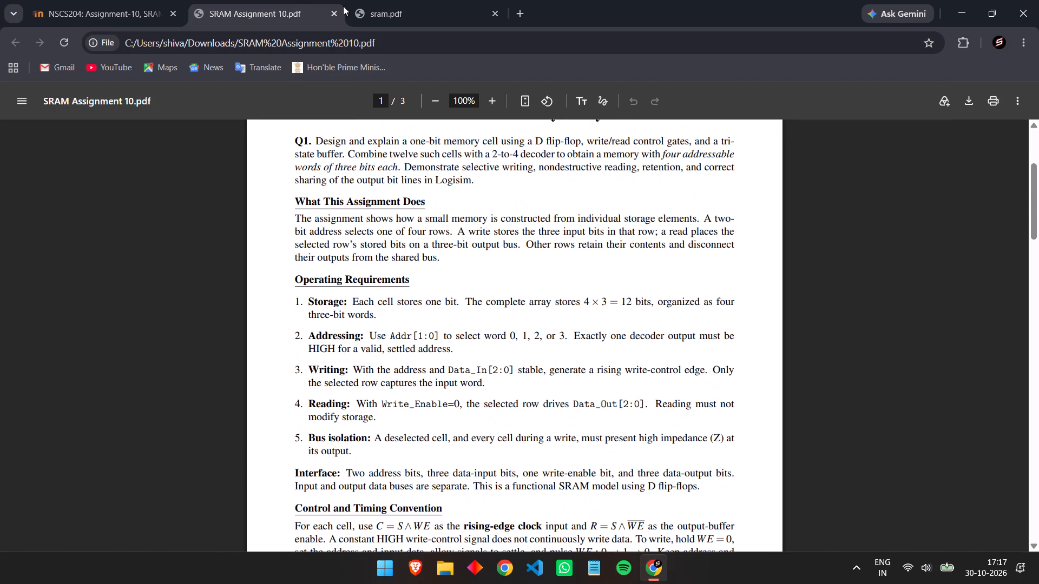
left_click(333, 10)
Open the earlier sram.pdf from the COA_Submit desktop folder, examine its Figure 1 and component explanation, and close it.
left_click(1038, 583)
left_click(1038, 583)
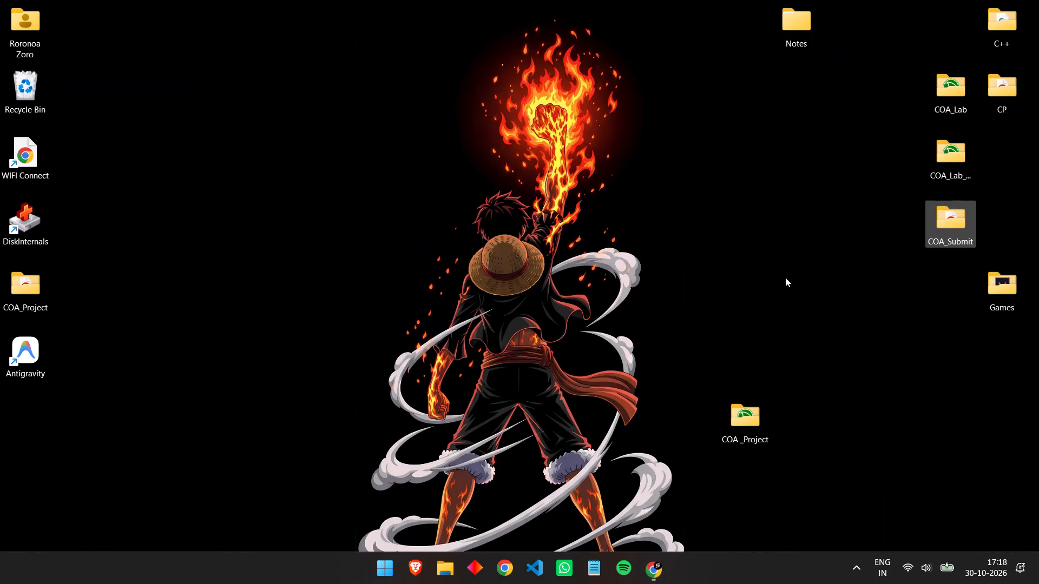
double_click(945, 208)
double_click(363, 211)
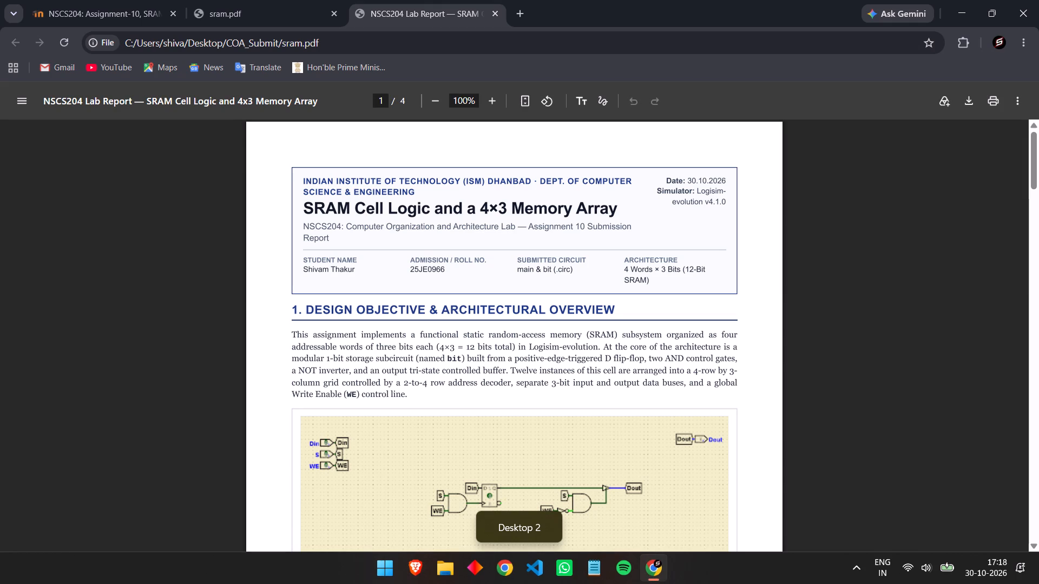
scroll(541, 386, "left", 1)
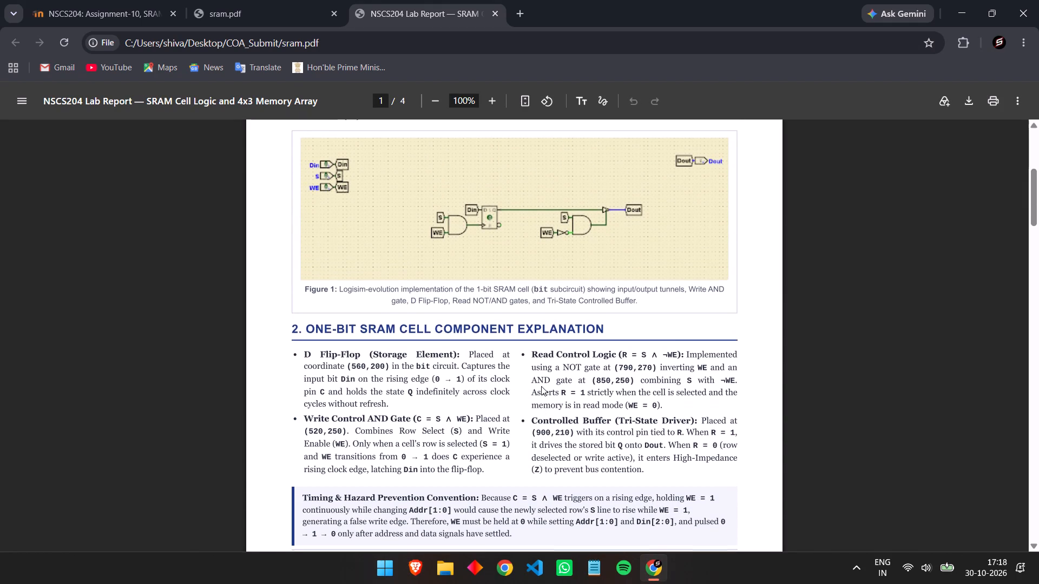
key("ctrl+w")
Delete the earlier sram.pdf from the COA_Submit folder on the desktop.
left_click(1038, 583)
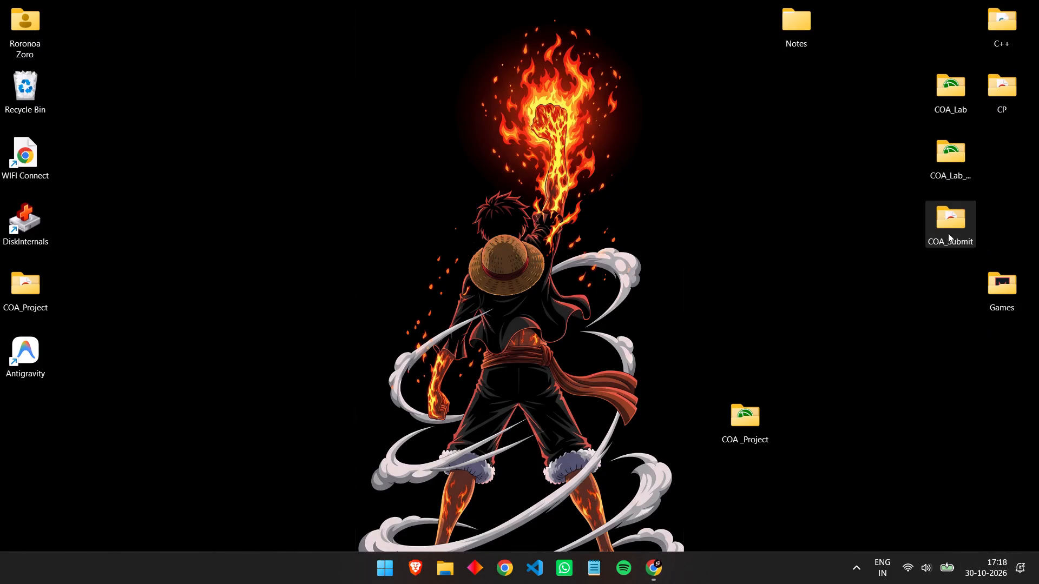
double_click(948, 233)
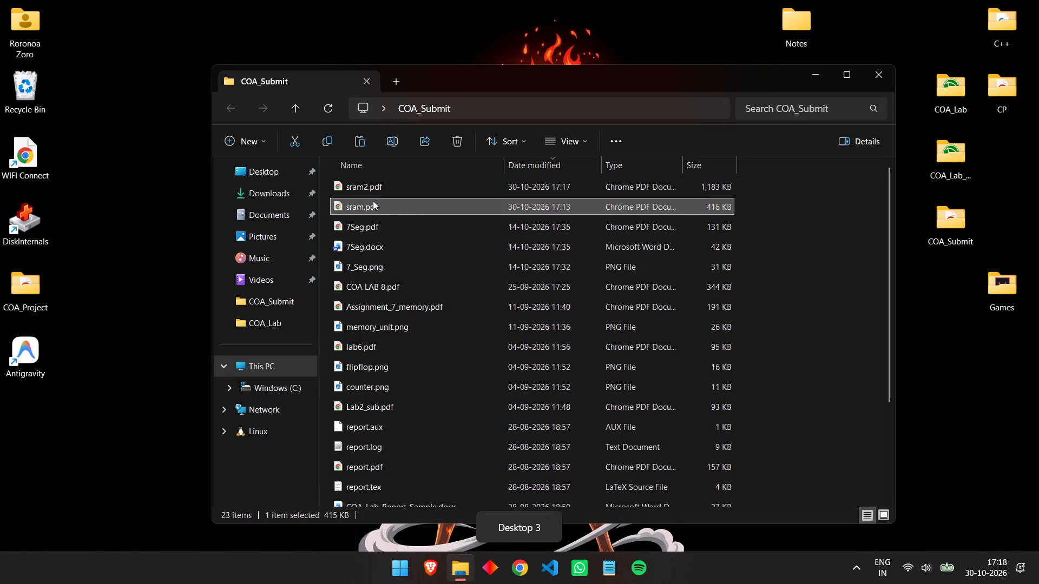
key("Delete")
Rename sram2.pdf in the COA_Submit folder as sram.pdf.
left_click(358, 193)
key("F2")
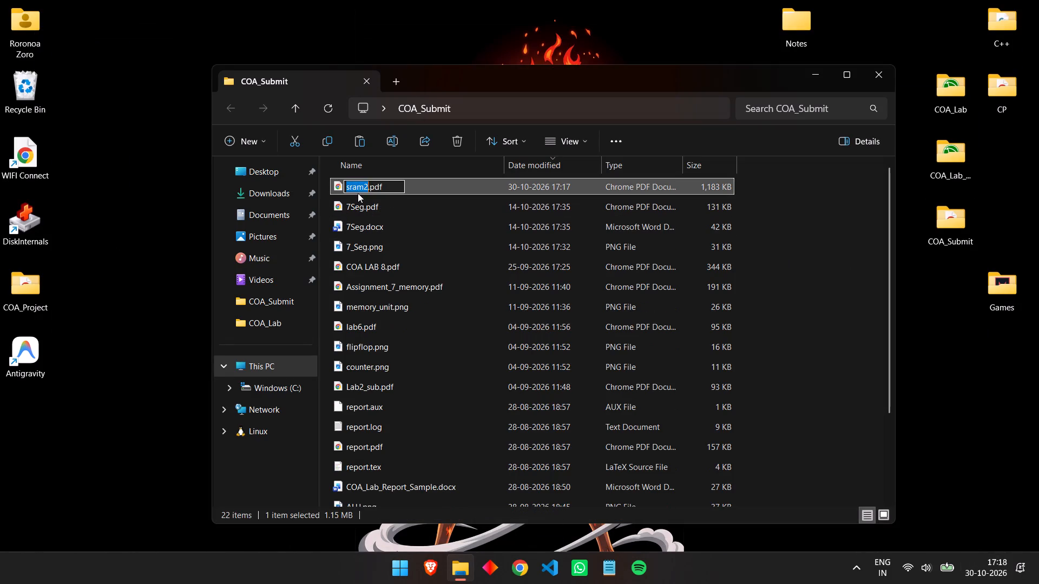
left_click(361, 187)
key("Delete")
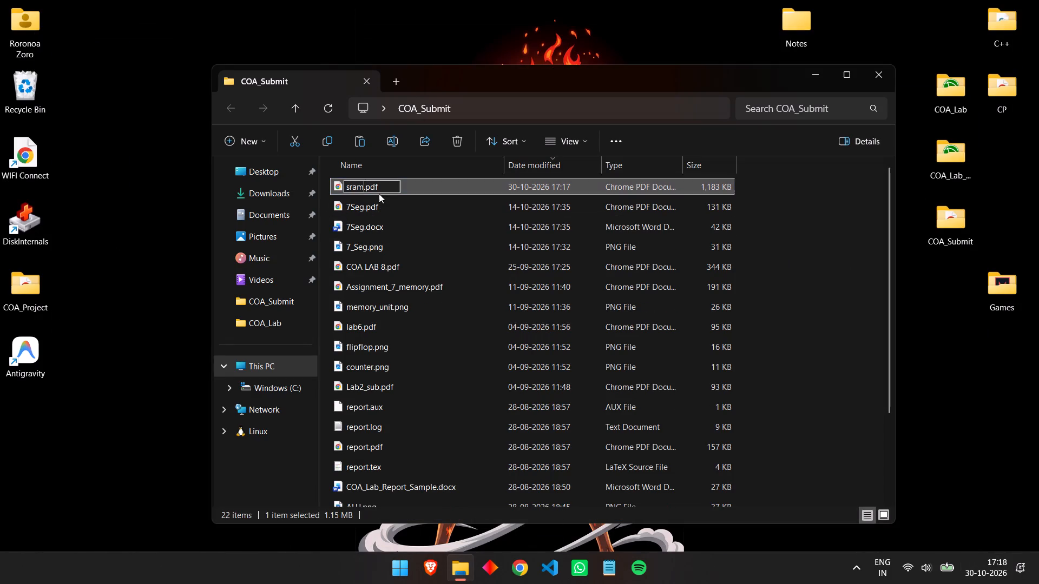
key("Return")
left_click(759, 207)
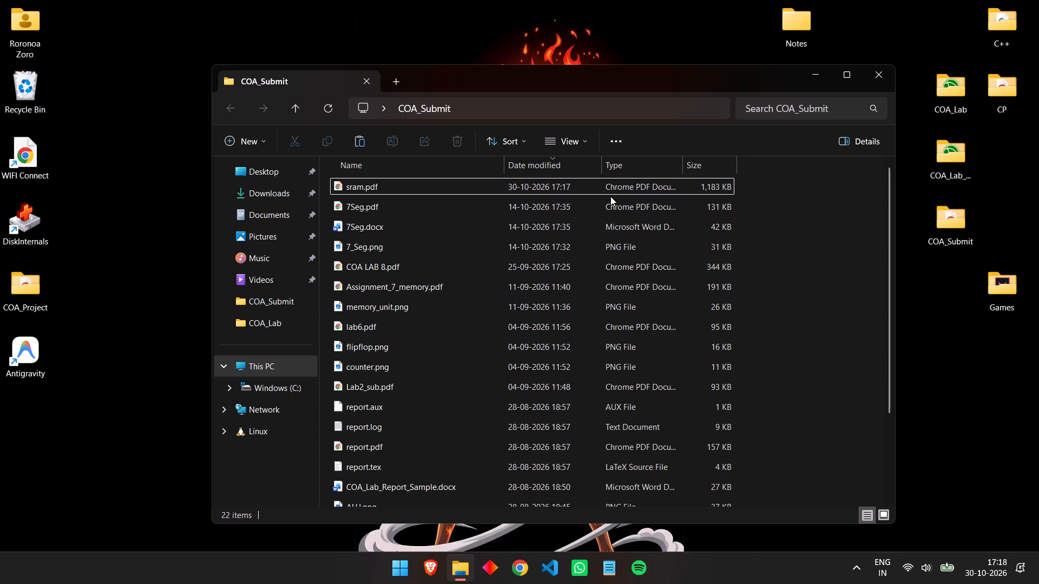
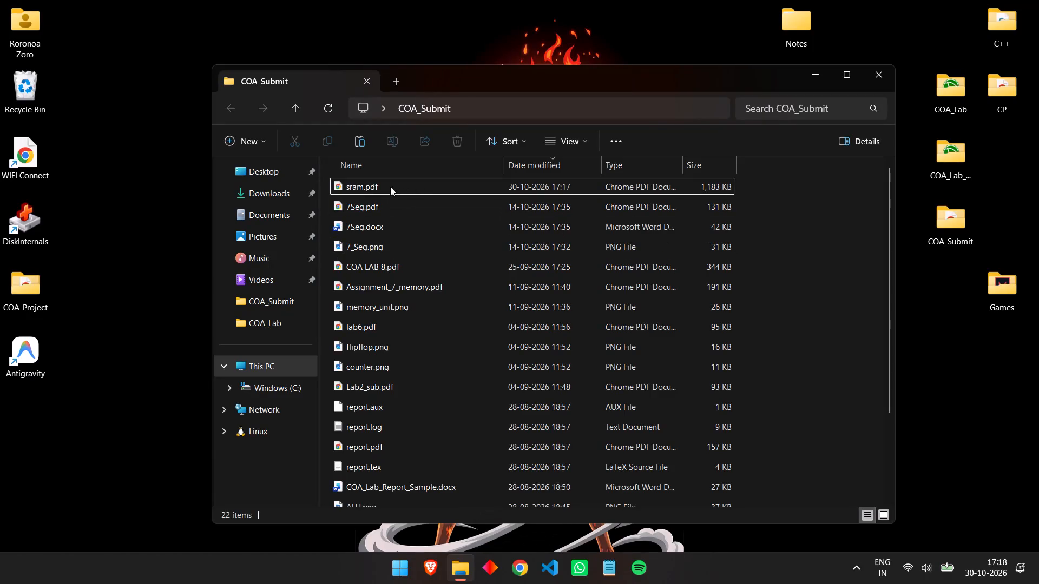
Start a new submission on the Moodle page of Assignment-10, SRAM (Friday, 30th Oct 2026).
double_click(369, 187)
left_click(116, 14)
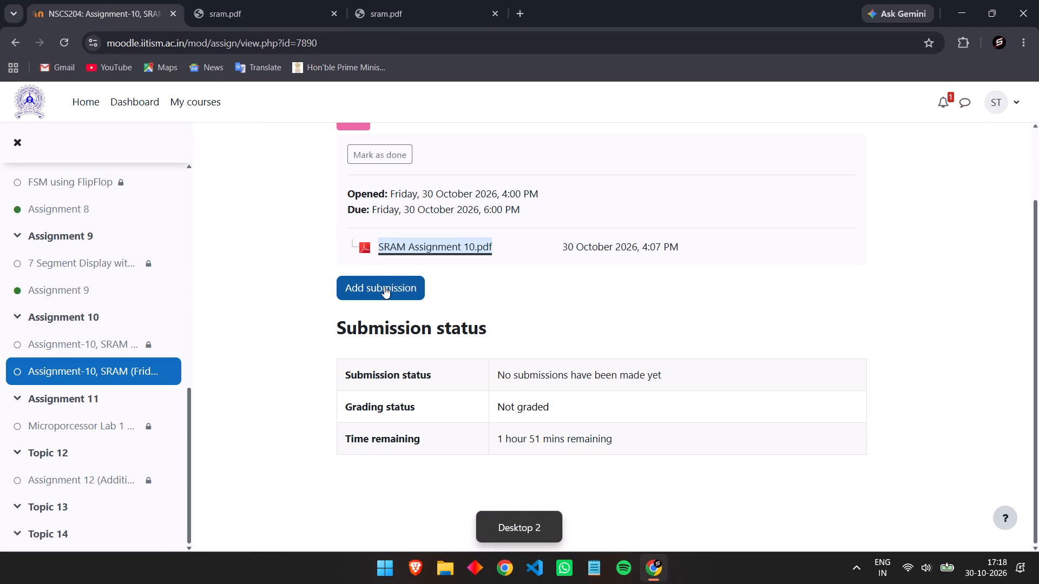
left_click(384, 287)
scroll(508, 363, "down", 6)
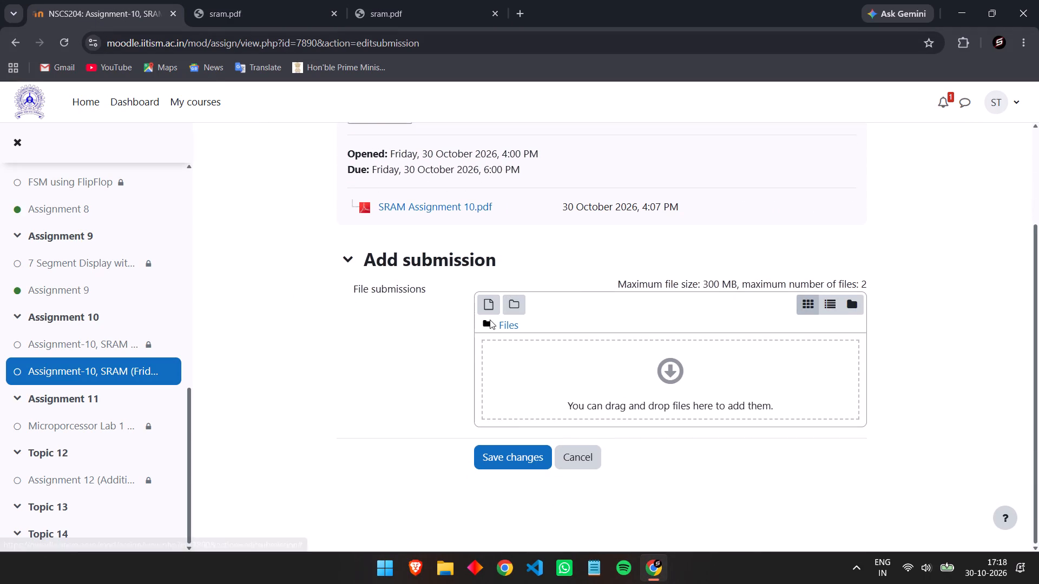
scroll(481, 297, "up", 7)
Upload sram.pdf from the COA_Submit desktop folder to the assignment's file submissions.
double_click(488, 443)
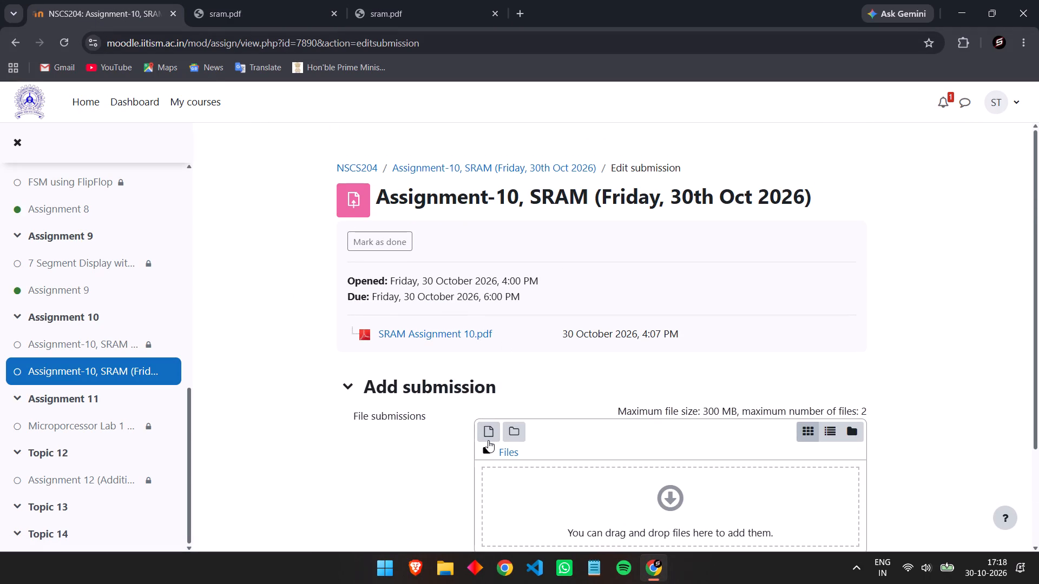
left_click(427, 266)
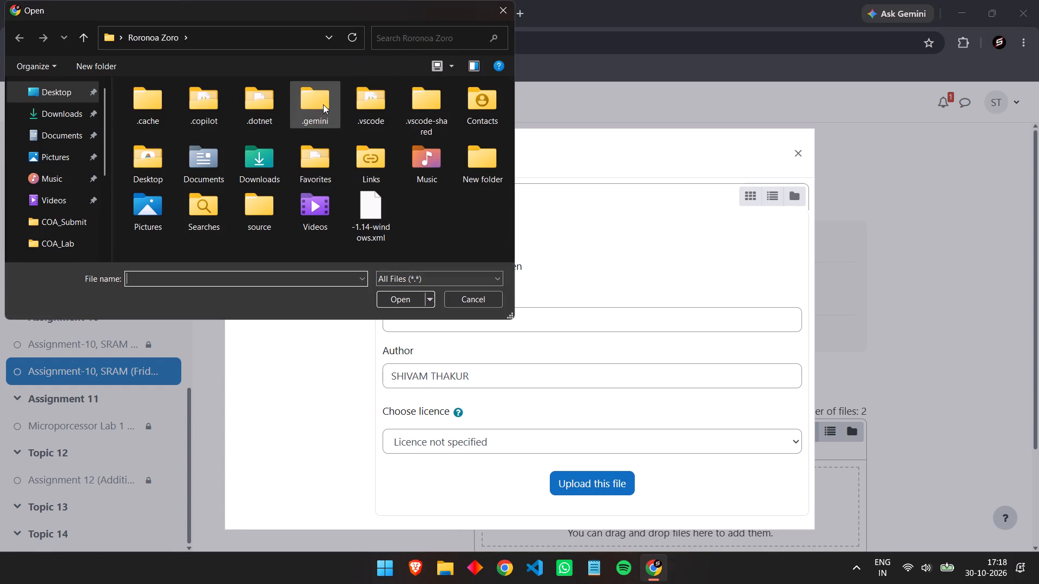
left_click(58, 107)
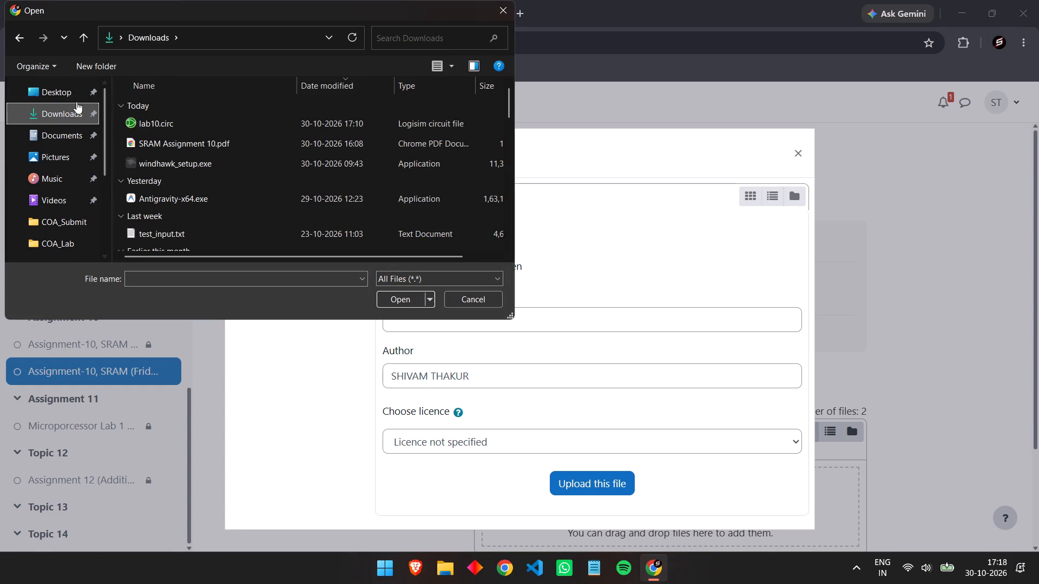
left_click(45, 102)
double_click(154, 204)
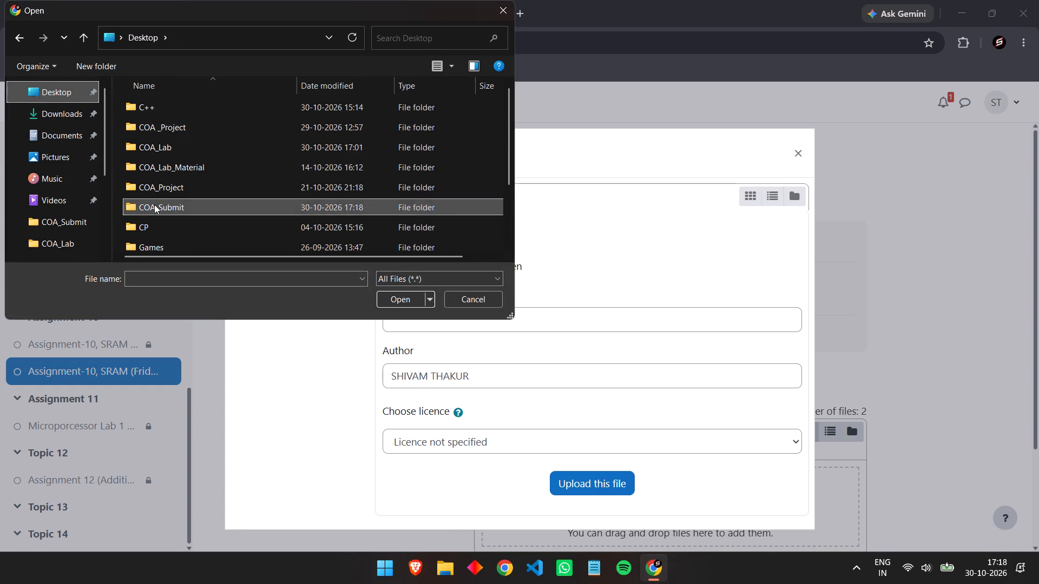
left_click(149, 110)
left_click(394, 297)
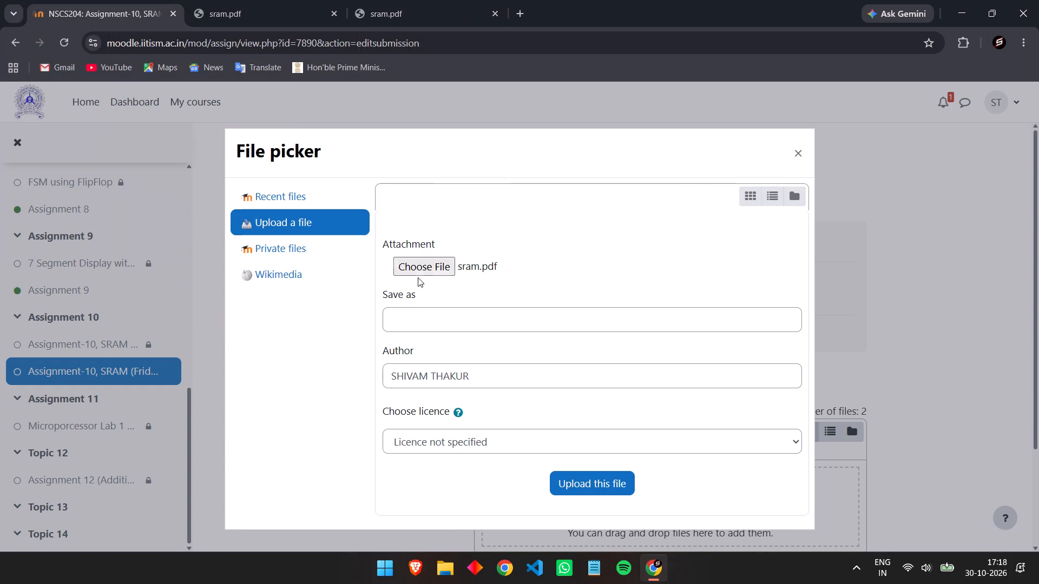
left_click(590, 483)
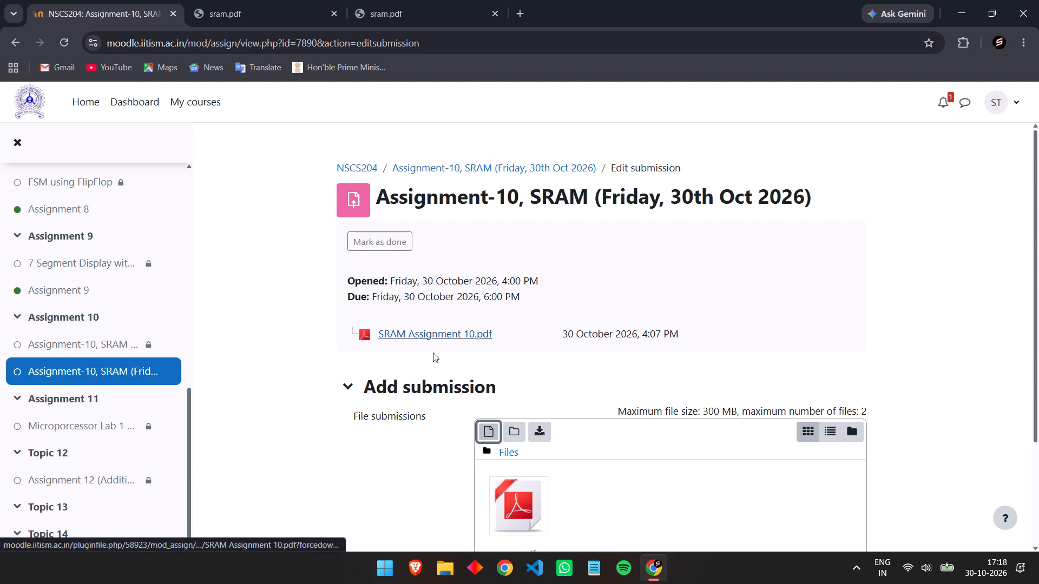
Upload sram.circ from the COA_Lab desktop folder as the second submission file.
left_click(489, 429)
left_click(403, 271)
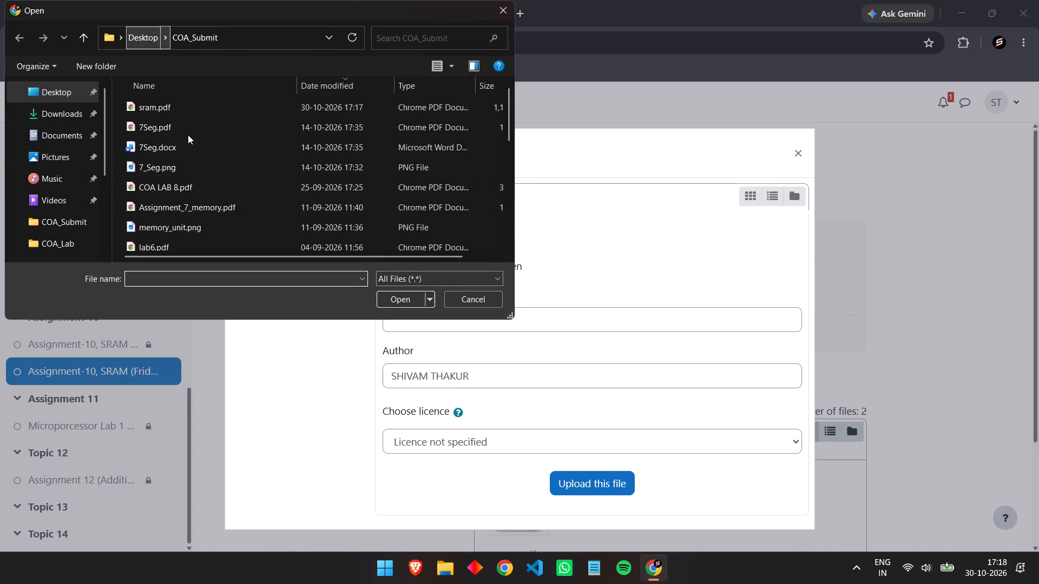
left_click(147, 41)
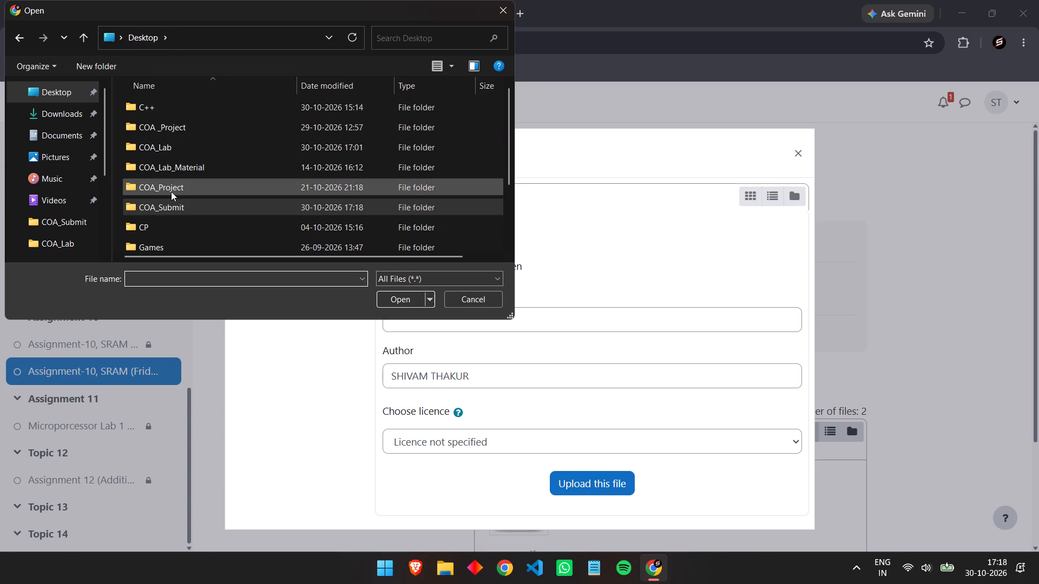
double_click(161, 147)
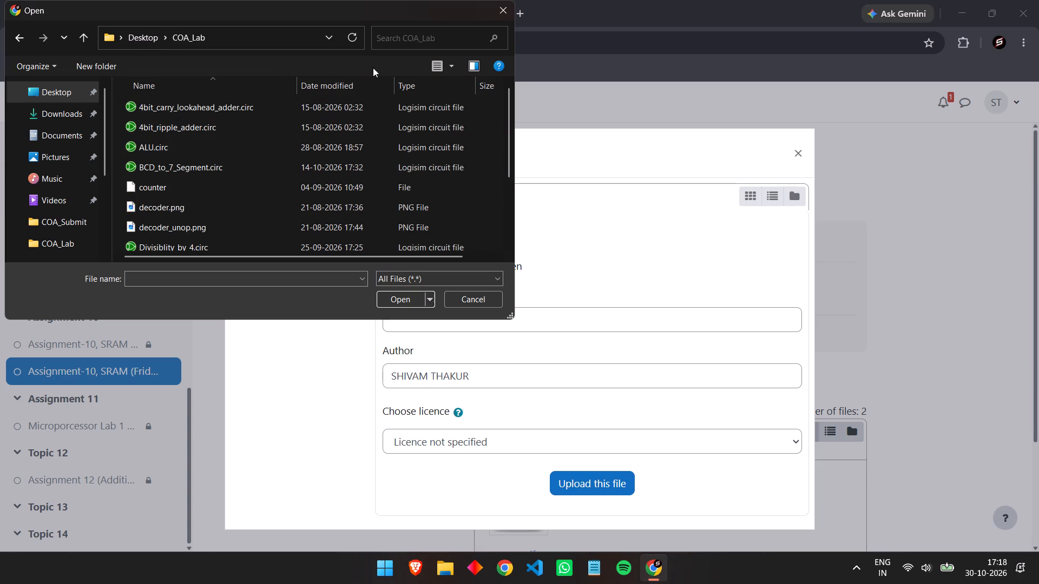
left_click(346, 81)
left_click(207, 116)
left_click(200, 114)
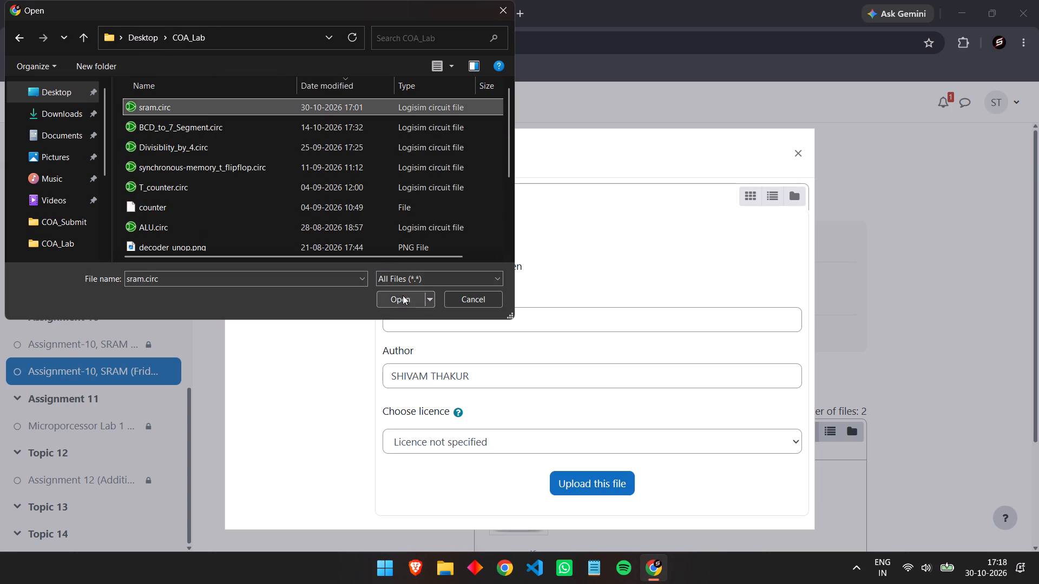
left_click(403, 295)
left_click(592, 486)
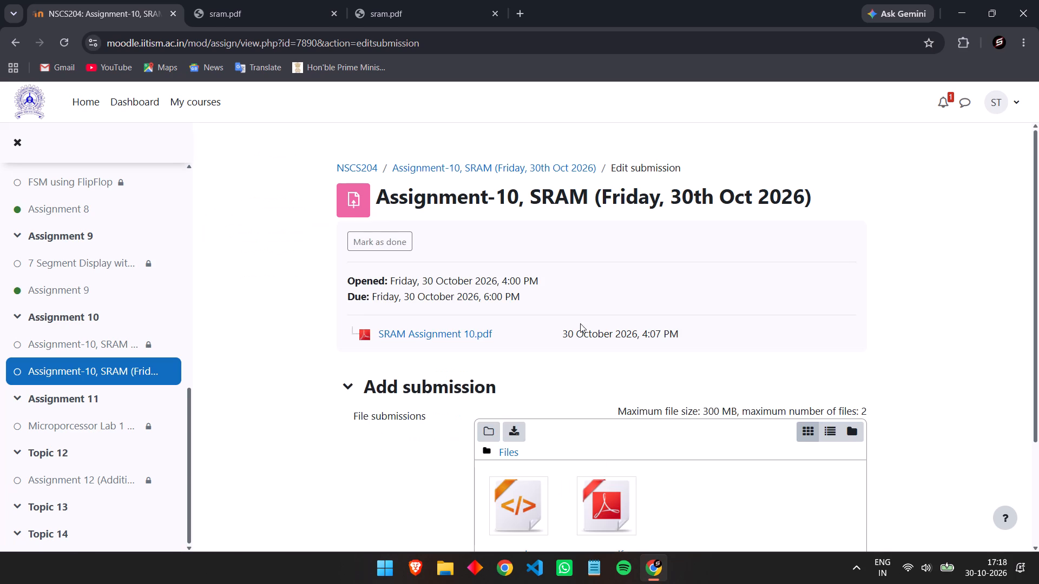
Save the assignment submission with sram.circ and sram.pdf attached, and read the page's response.
scroll(583, 291, "down", 8)
left_click(519, 464)
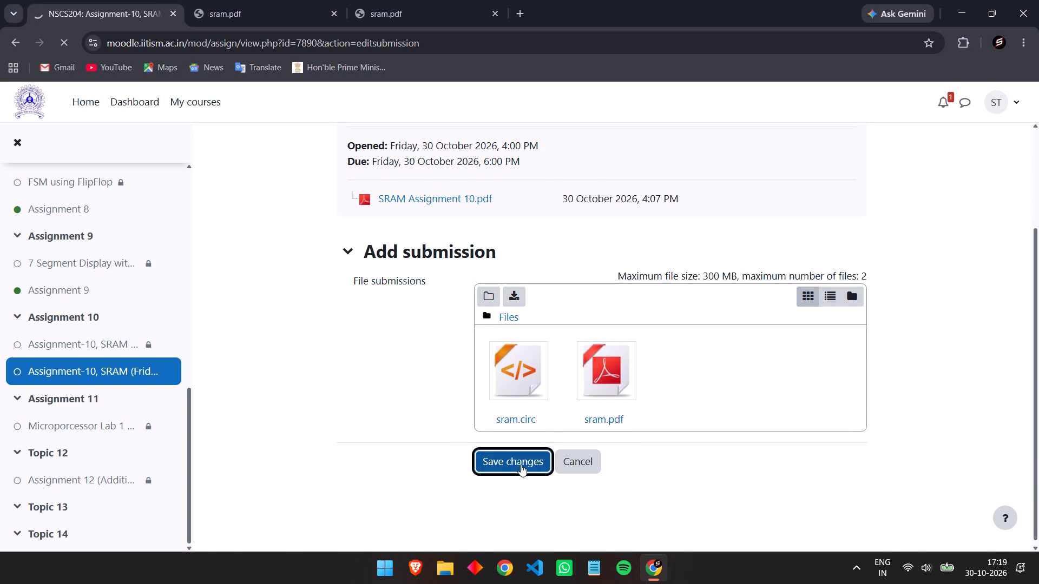
left_click(515, 463)
scroll(503, 404, "down", 5)
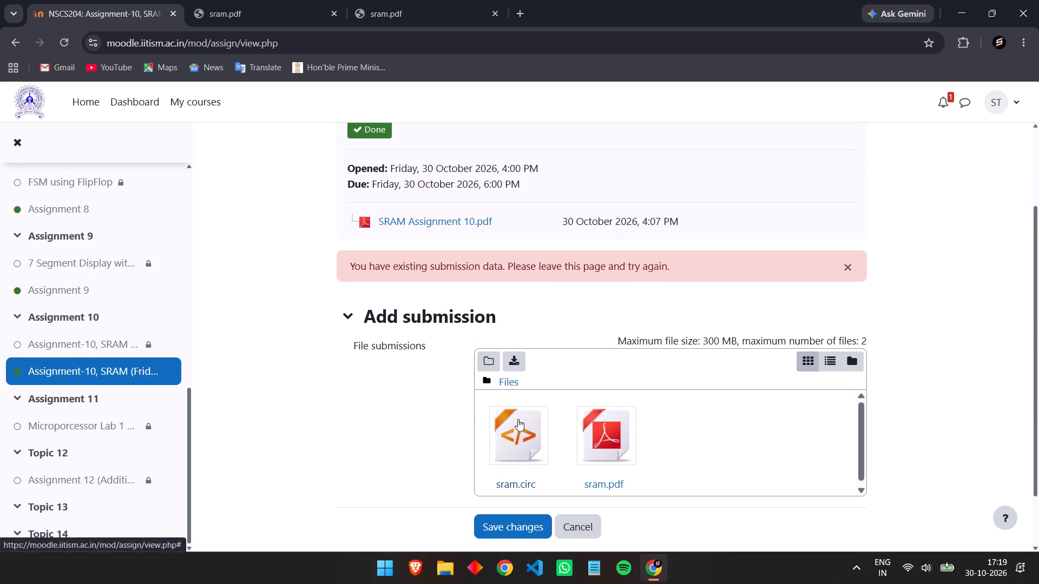
left_click_drag(412, 267, 524, 280)
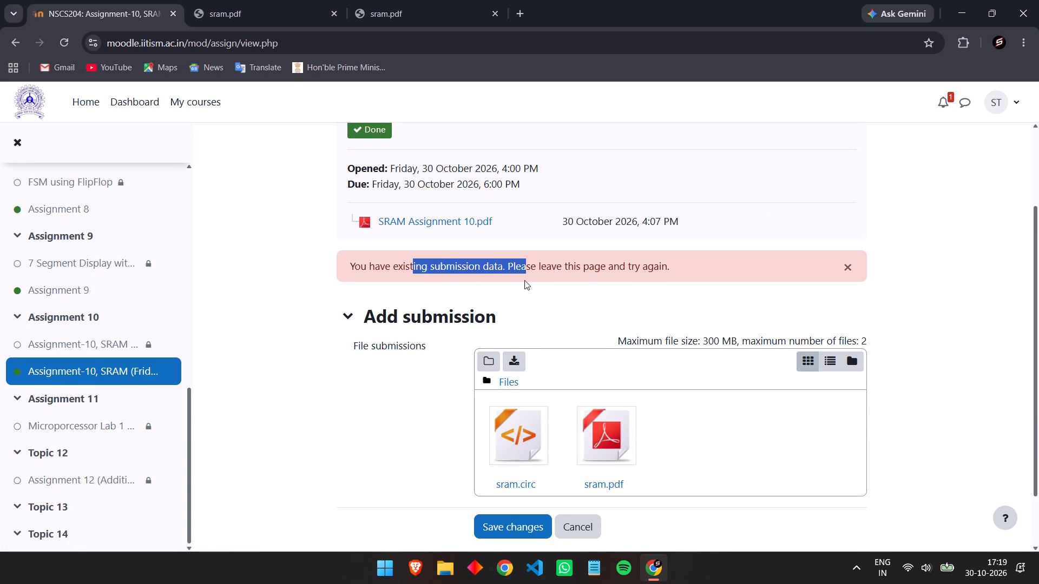
left_click_drag(524, 280, 666, 272)
left_click(673, 273)
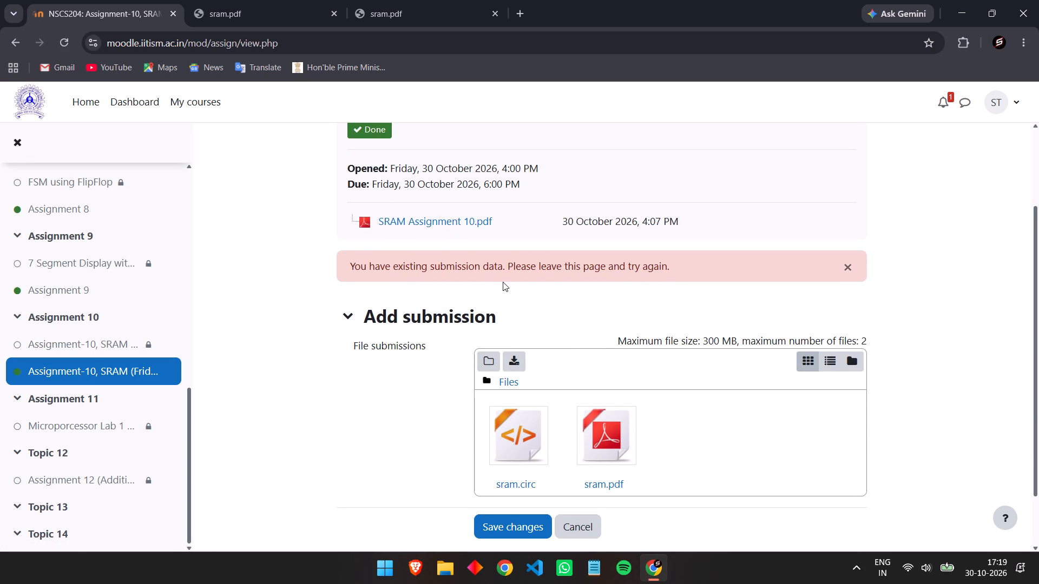
scroll(454, 271, "down", 1)
scroll(495, 316, "down", 7)
scroll(547, 425, "down", 4)
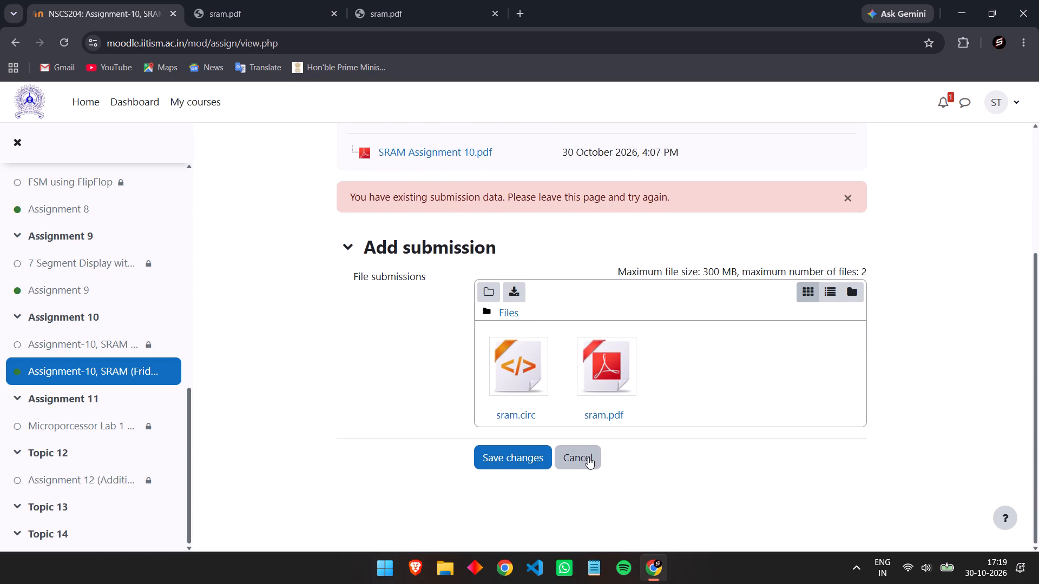
Open the Moodle dashboard in a new browser tab, reopen Assignment-10, SRAM, and check its submission status.
left_click(306, 49)
key("ctrl+c")
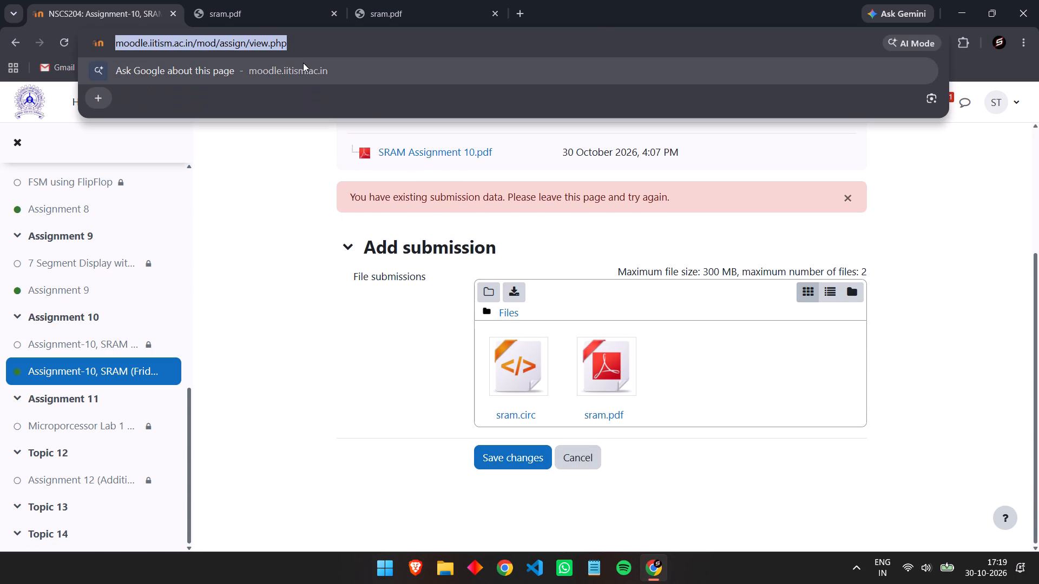
key("ctrl+t")
key("ctrl+v")
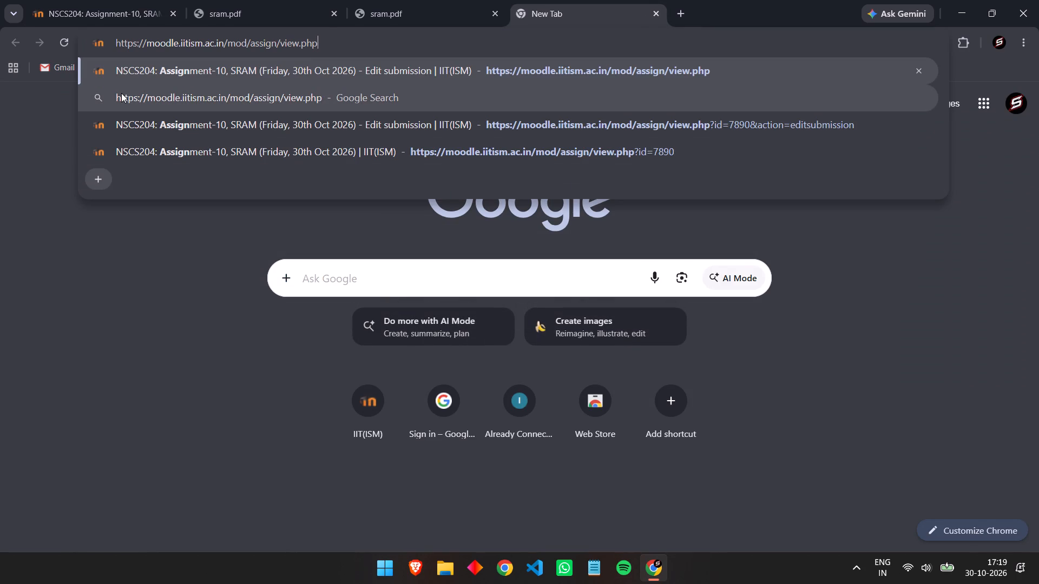
key("ctrl+BackSpace")
key("ctrl+BackSpace")
key("ctrl+BackSpace")
key("ctrl+BackSpace")
key("Return")
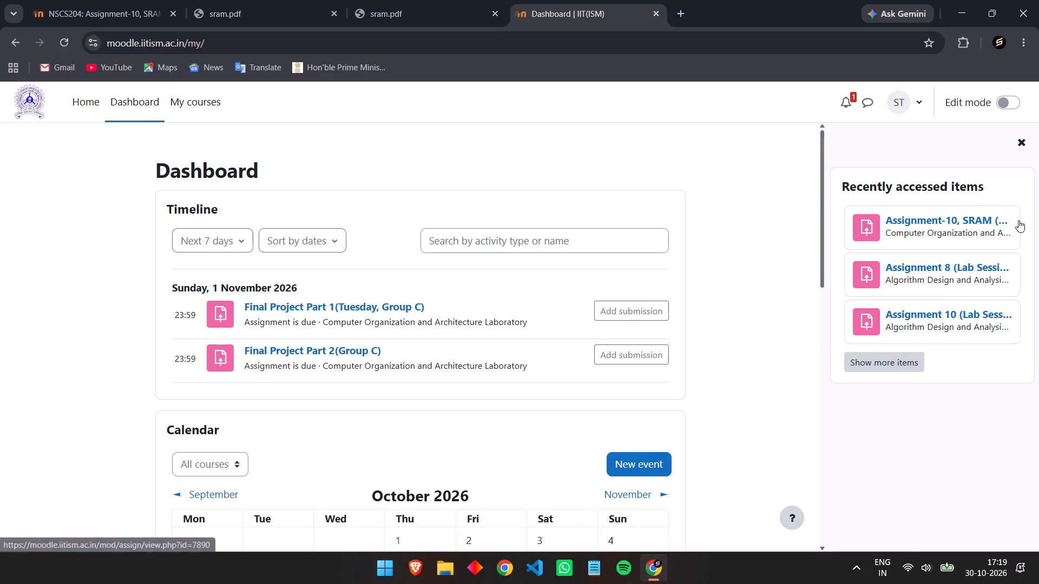
left_click(954, 221)
scroll(737, 331, "down", 6)
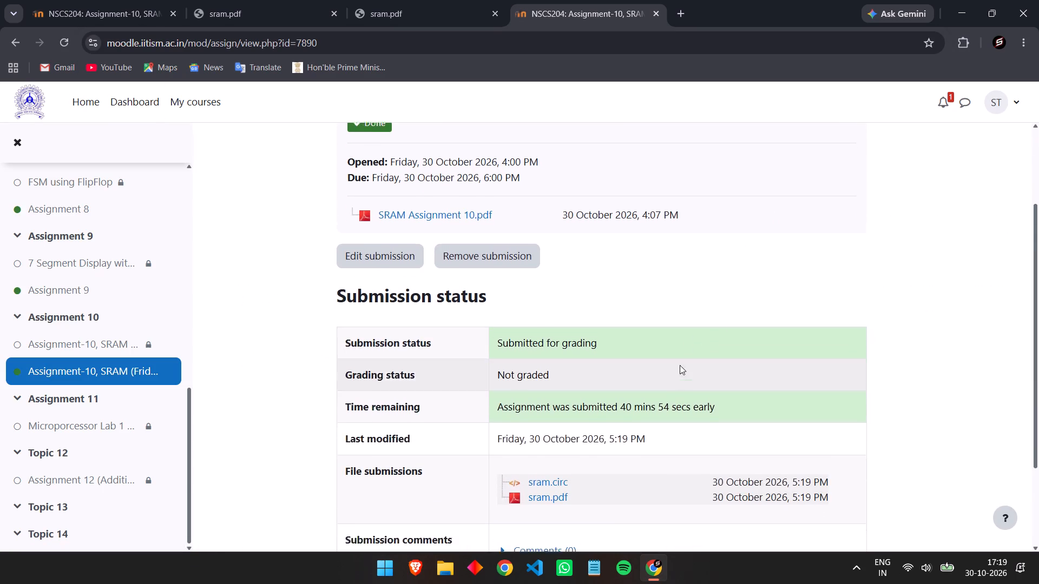
scroll(680, 365, "down", 2)
Download the submitted sram.circ and sram.pdf from the assignment's file submissions.
left_click(544, 420)
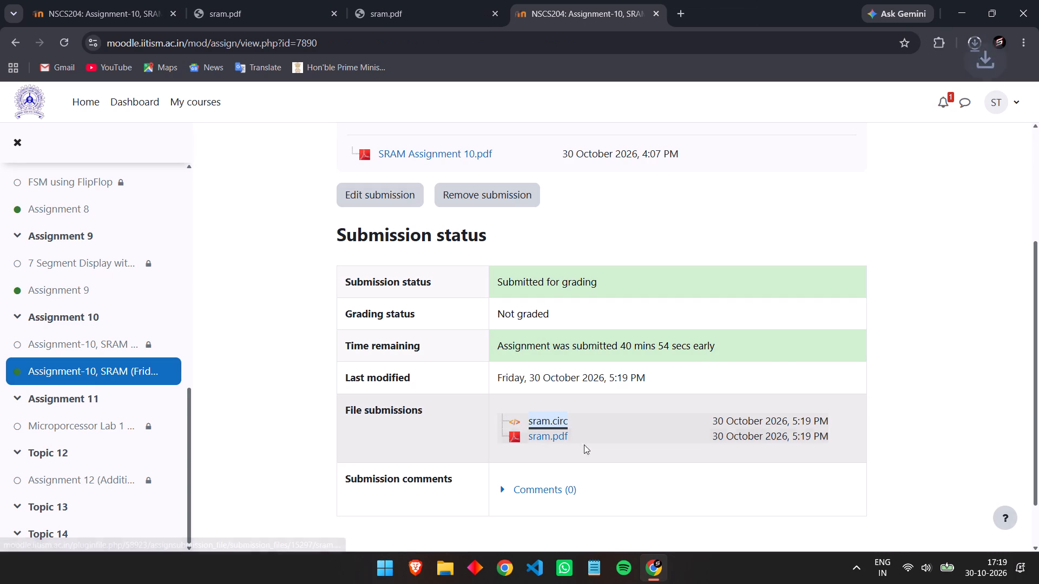
left_click(554, 441)
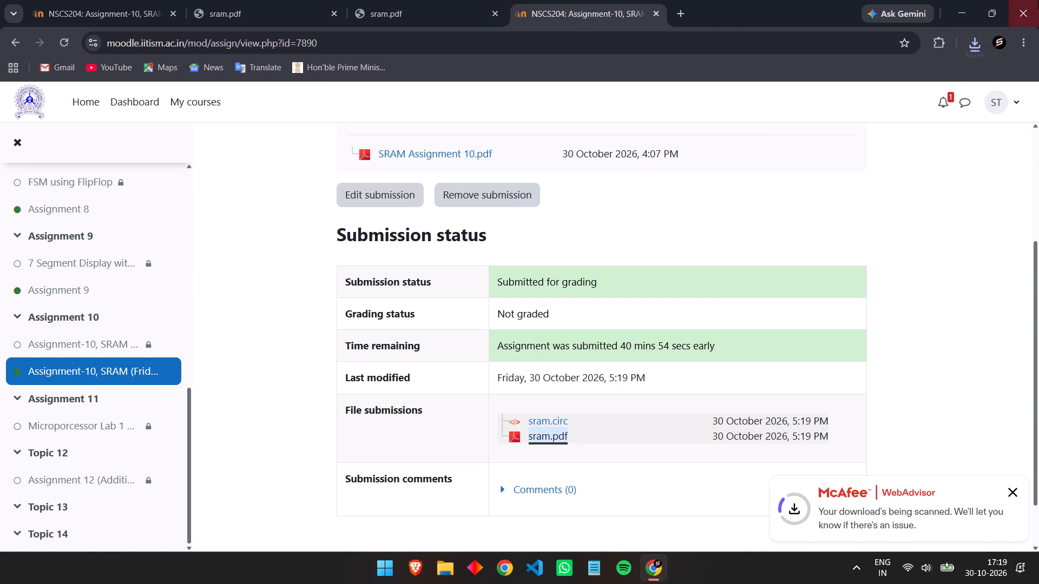
left_click(94, 0)
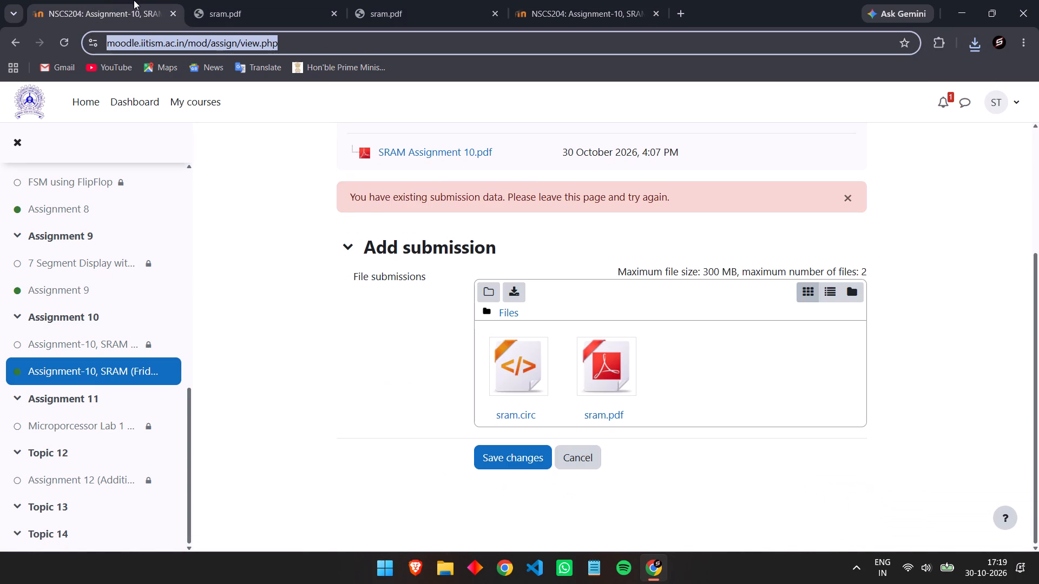
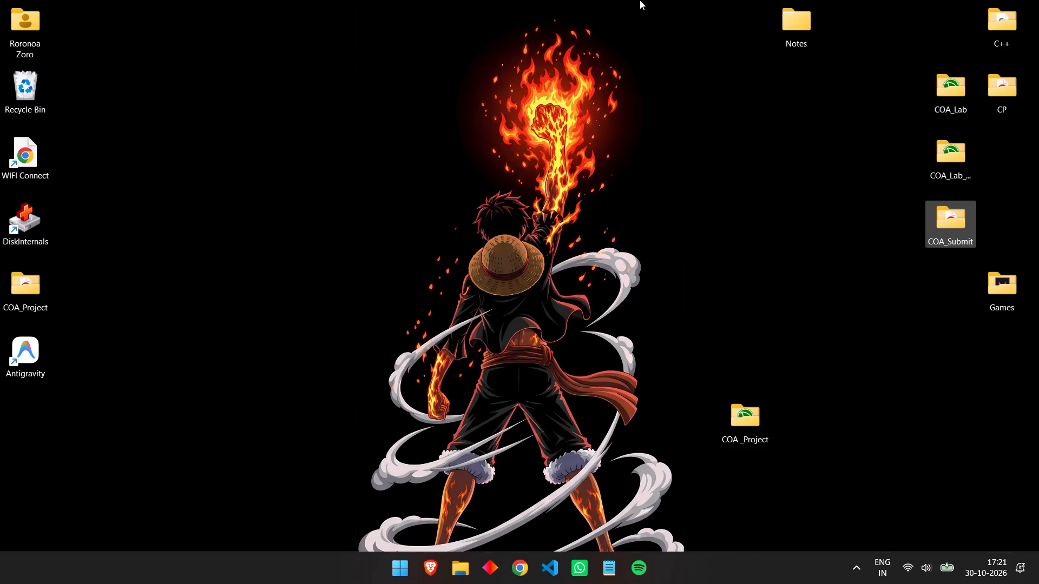
Open the downloaded sram.pdf from the Downloads folder again.
left_click(451, 567)
left_click(256, 199)
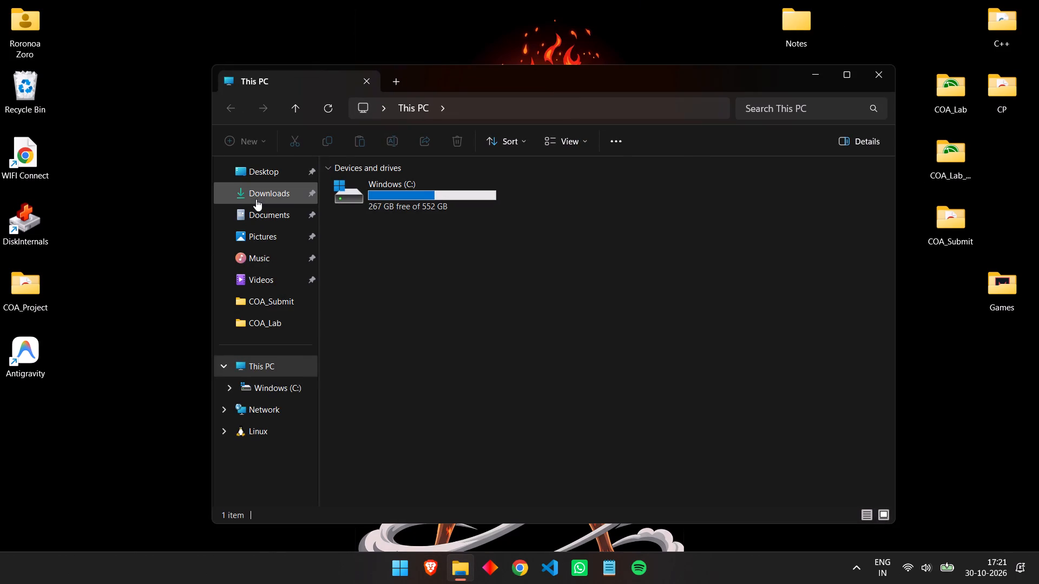
double_click(371, 201)
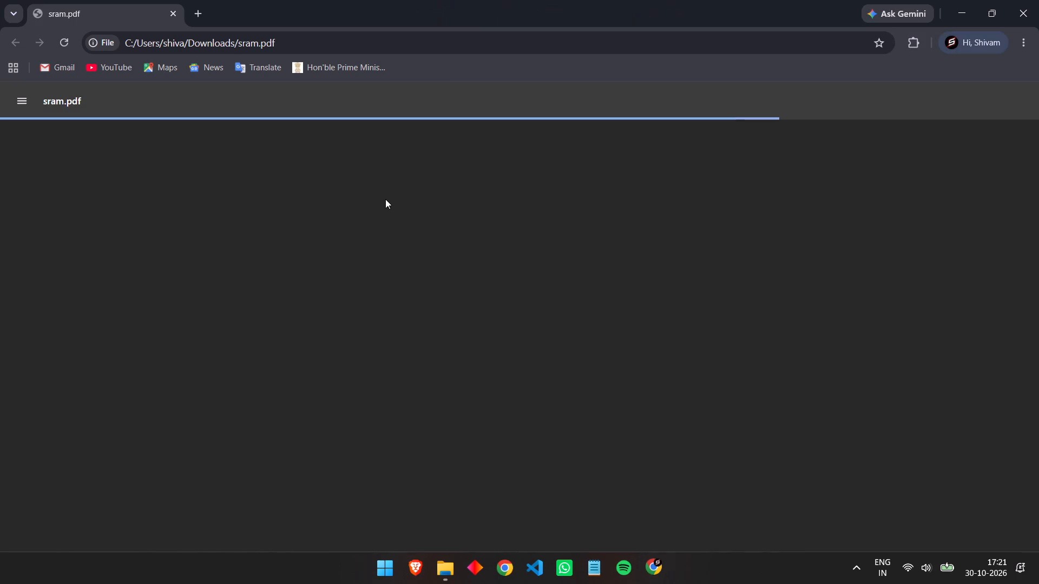
Read through all four pages of sram.pdf, from the design objective and cell explanation to the verification record and submission summary.
scroll(808, 406, "down", 1)
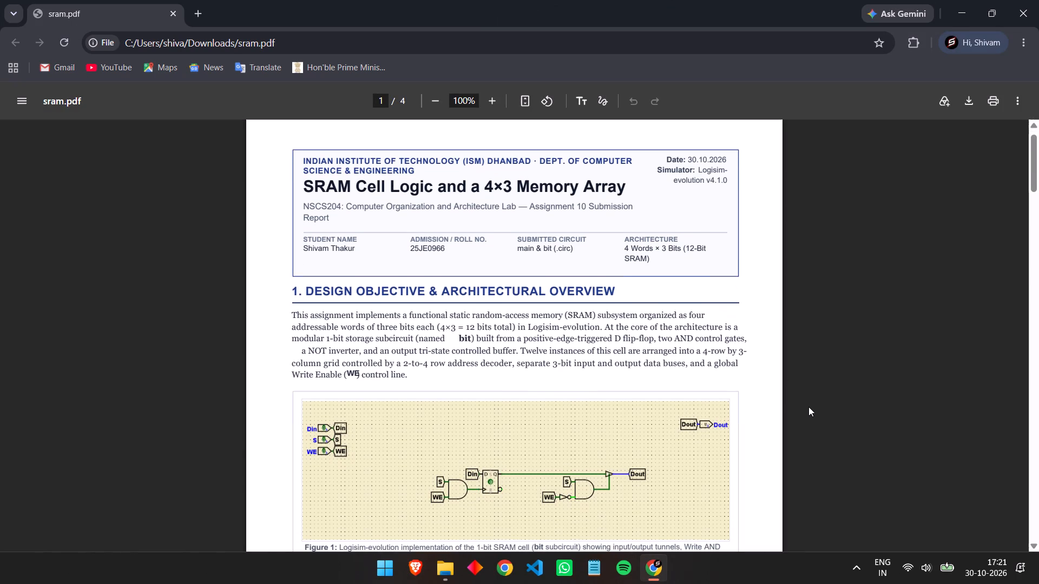
scroll(810, 413, "down", 10)
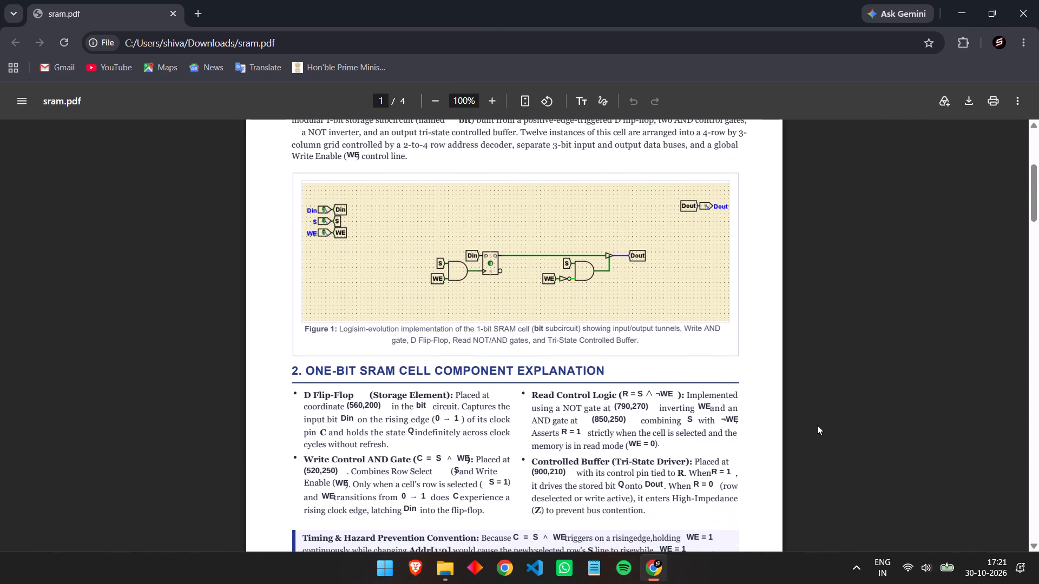
scroll(817, 425, "down", 5)
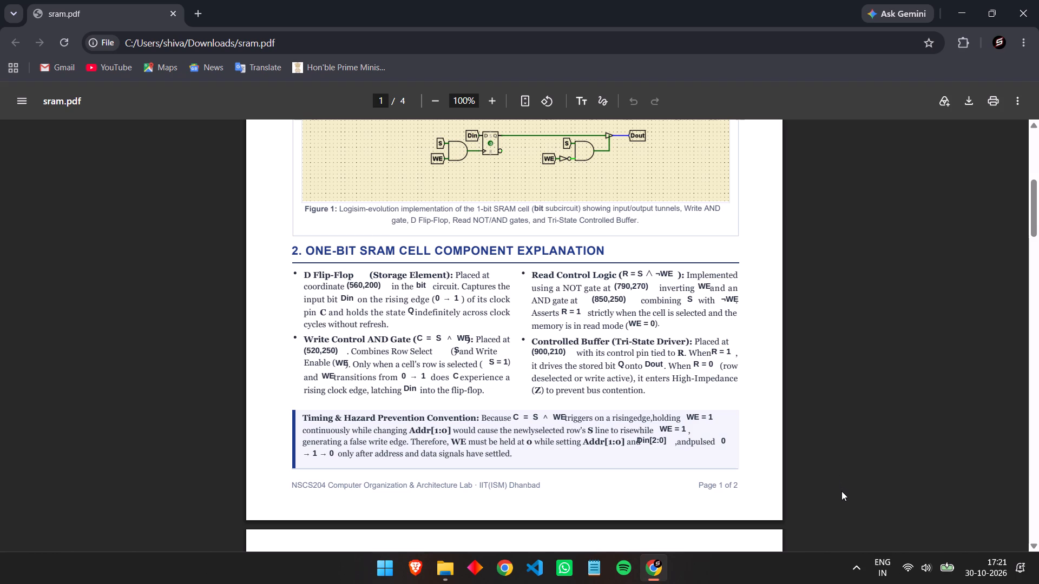
scroll(842, 488, "down", 9)
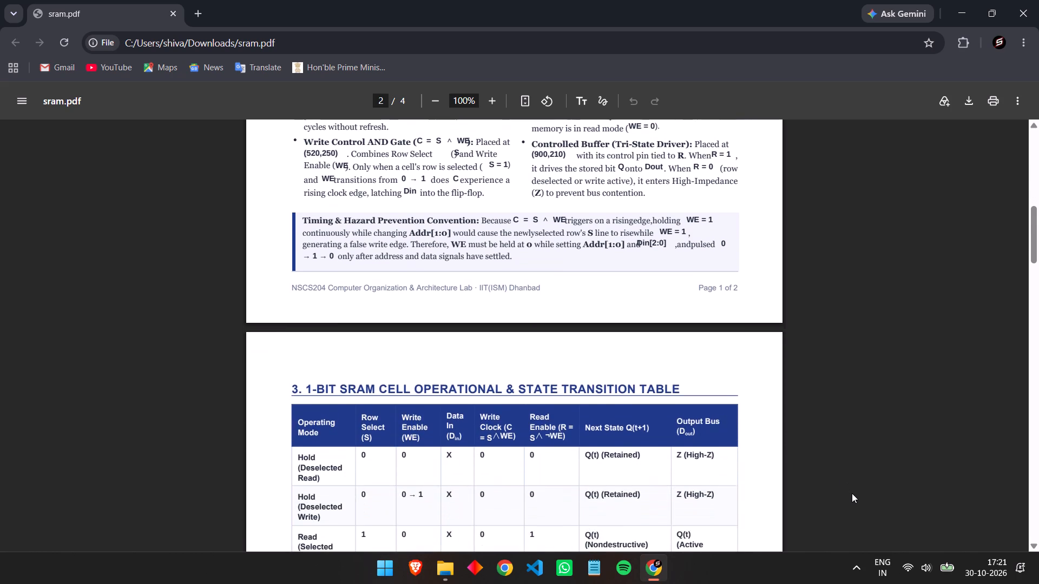
scroll(852, 487, "down", 20)
scroll(857, 480, "down", 7)
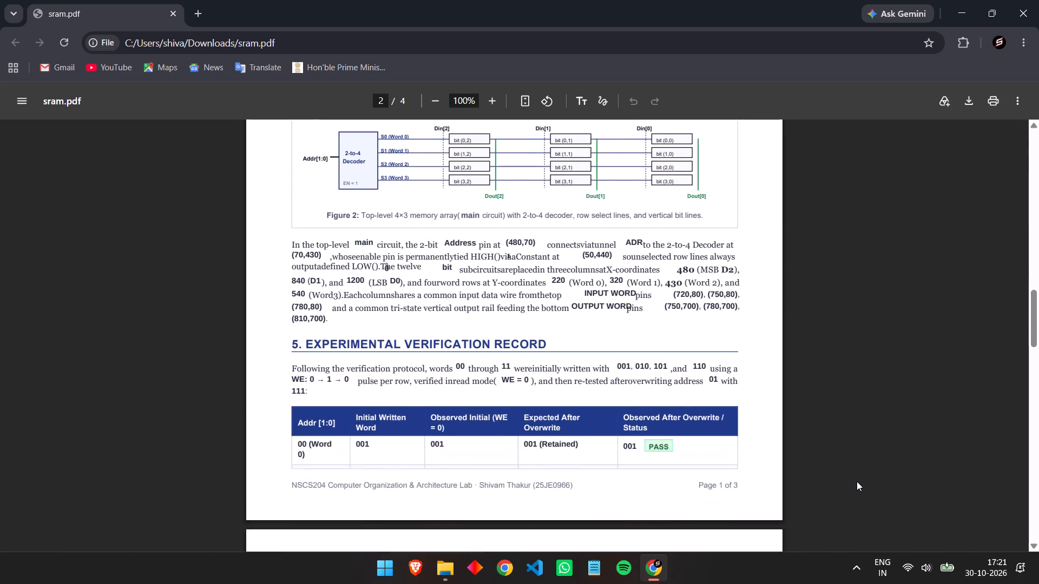
scroll(857, 481, "down", 20)
scroll(857, 481, "down", 5)
scroll(862, 504, "down", 16)
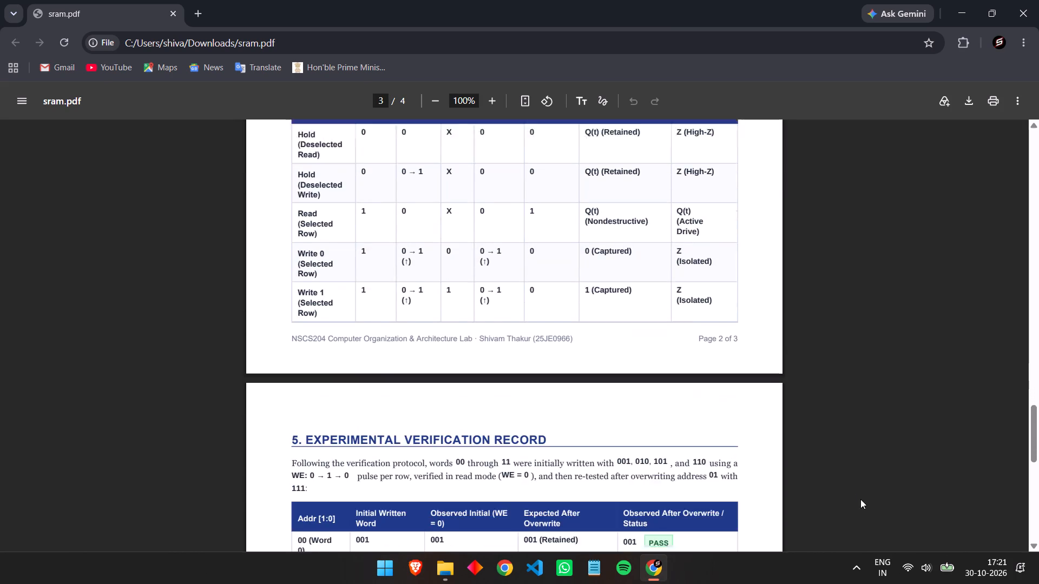
scroll(860, 499, "down", 15)
scroll(856, 501, "up", 5)
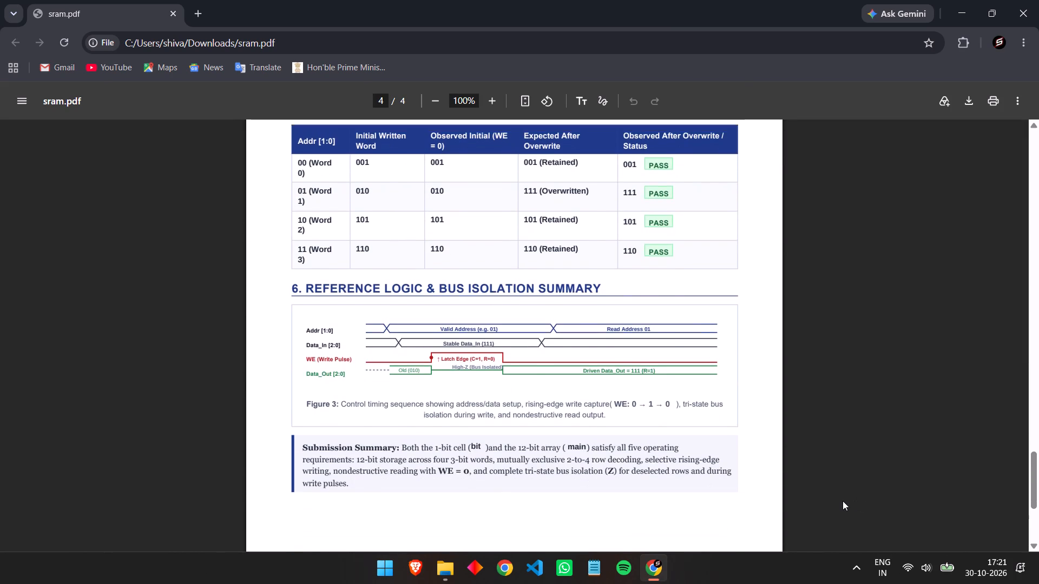
scroll(838, 514, "down", 5)
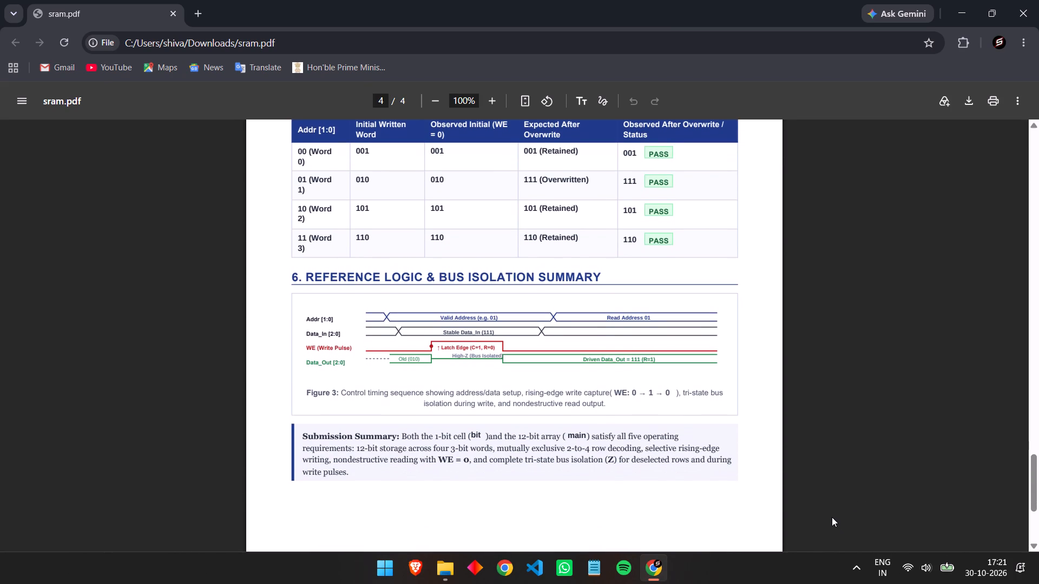
scroll(832, 517, "down", 7)
scroll(825, 522, "down", 17)
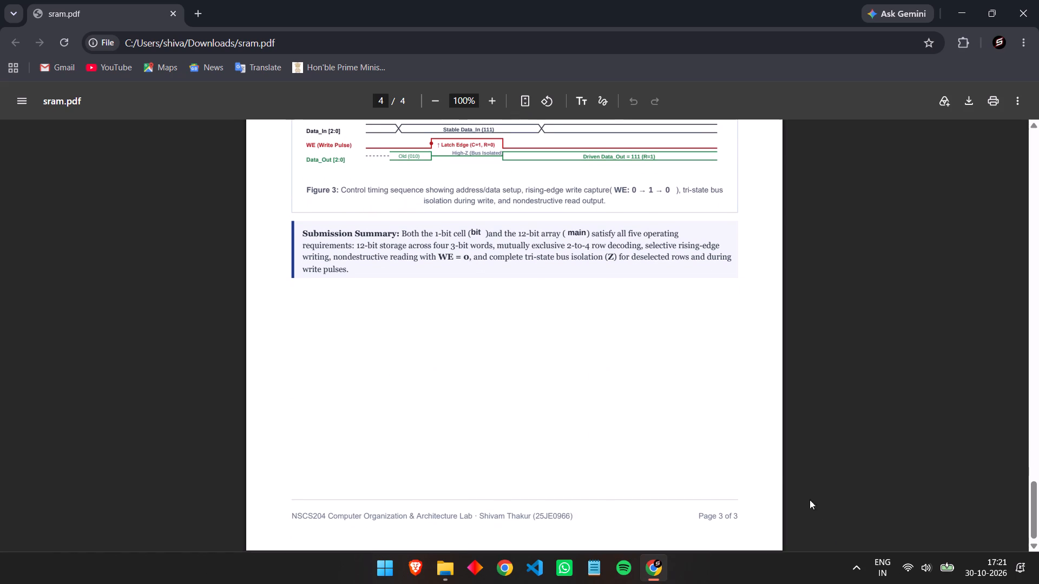